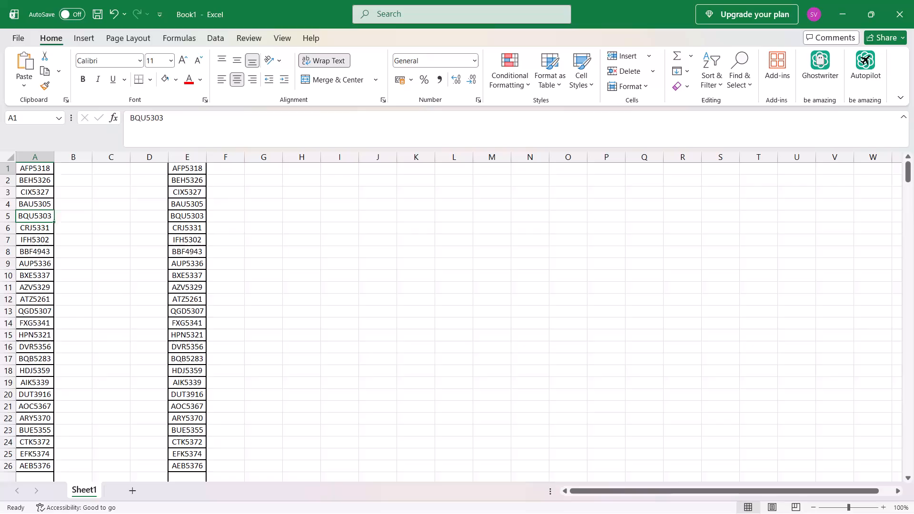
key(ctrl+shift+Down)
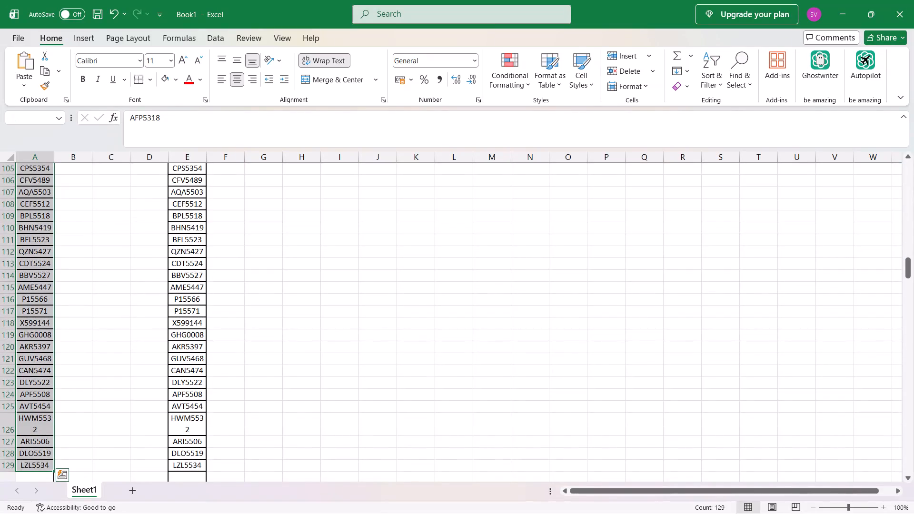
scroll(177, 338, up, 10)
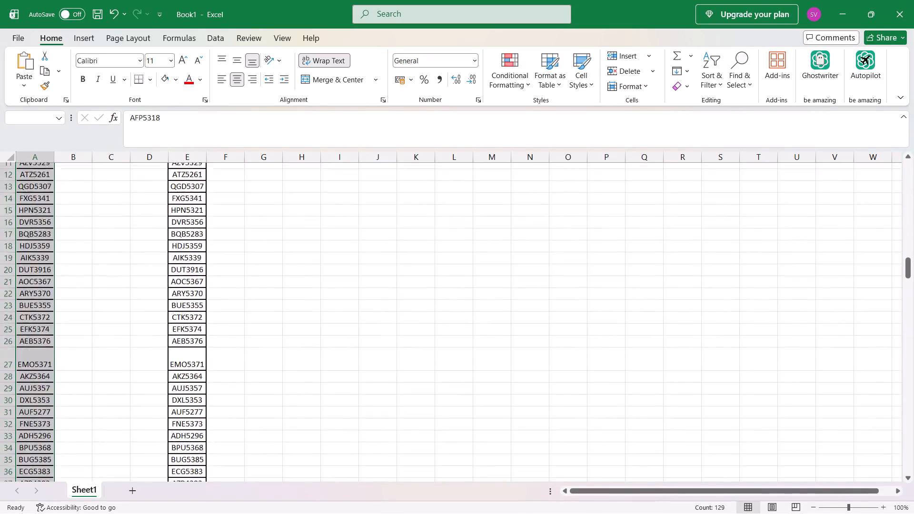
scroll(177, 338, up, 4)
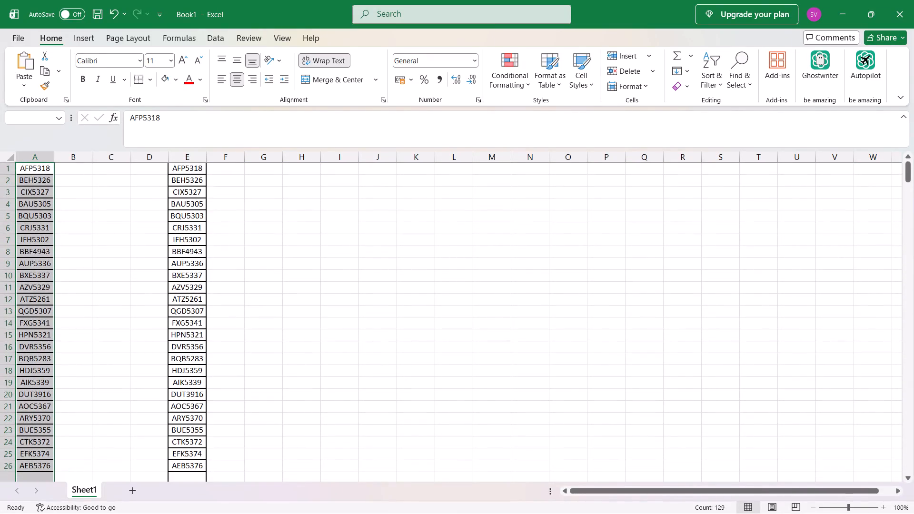
Switch to the Google Sheets workbook in Chrome and review the Total Accounts table on the Testing Dashboard sheet.
click(181, 279)
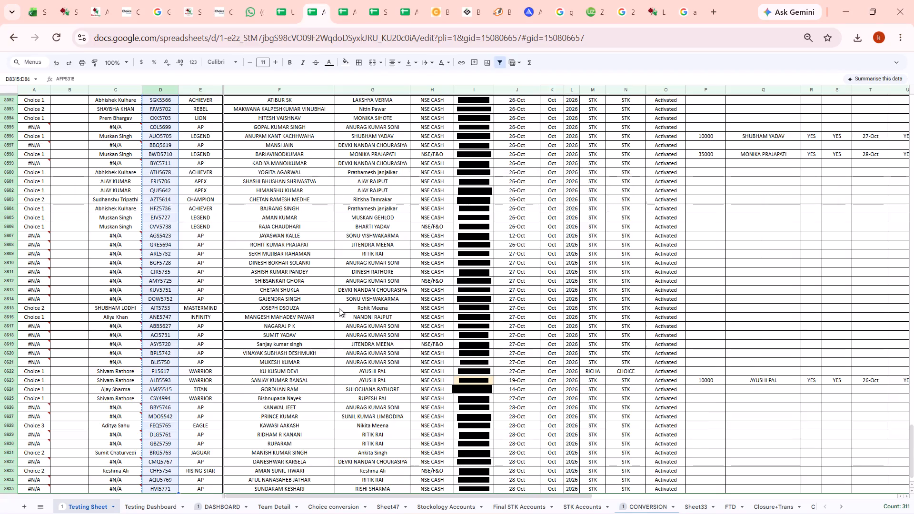
scroll(339, 308, up, 6)
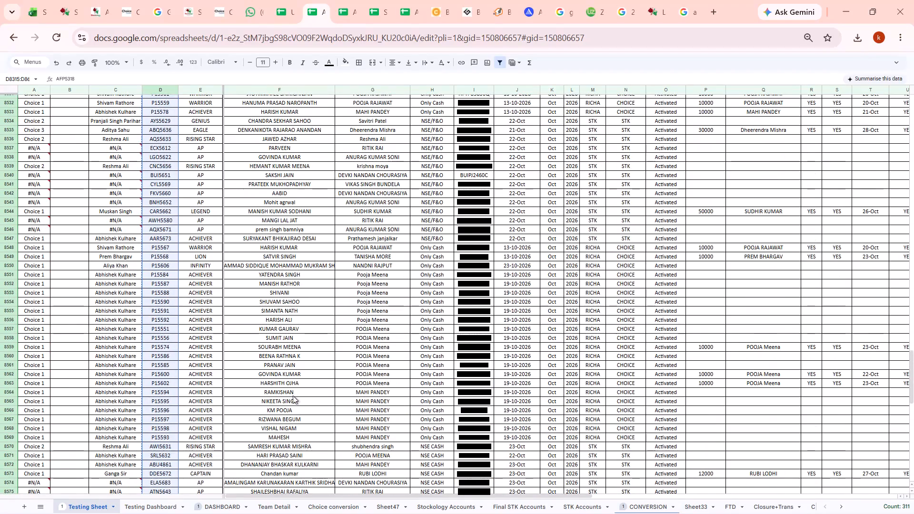
click(293, 395)
click(166, 504)
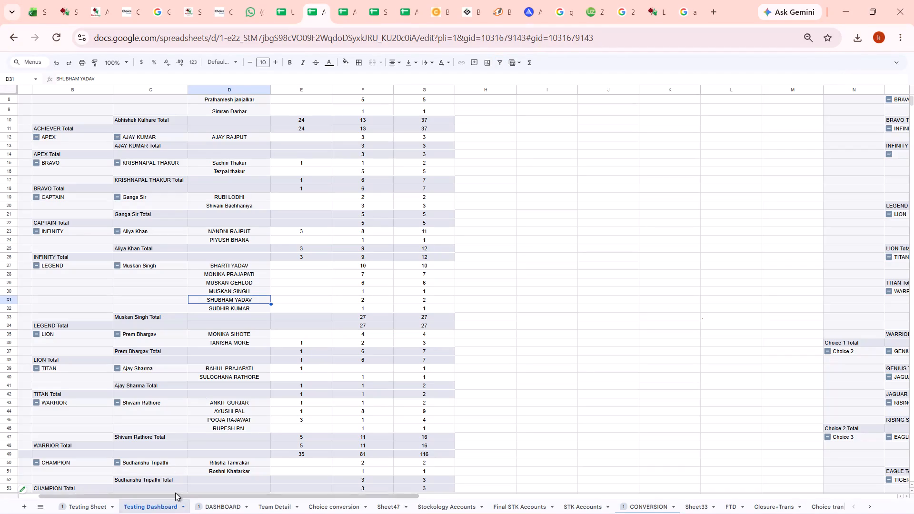
click(189, 513)
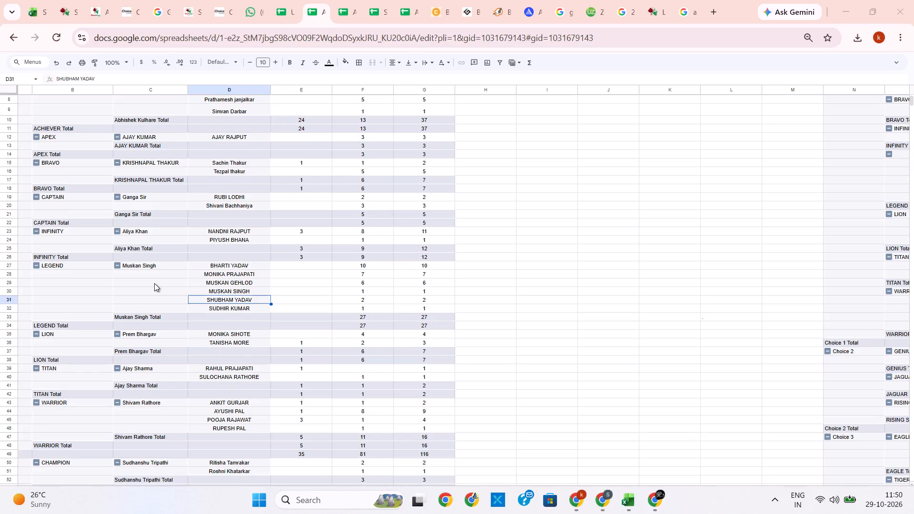
click(154, 283)
scroll(154, 283, up, 2)
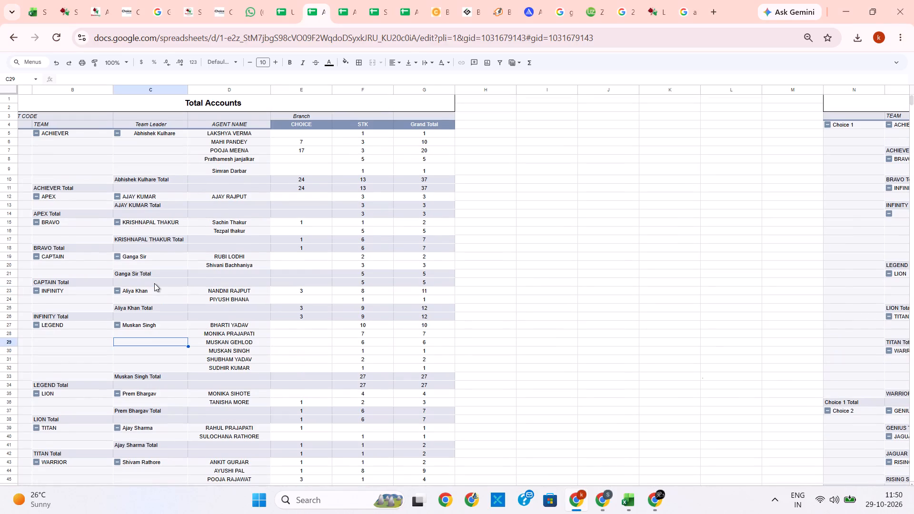
scroll(154, 283, down, 3)
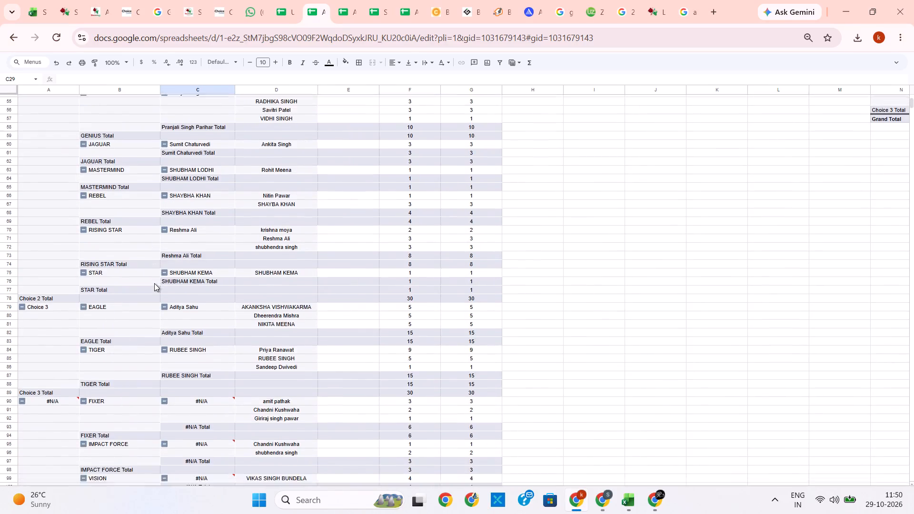
key(Escape)
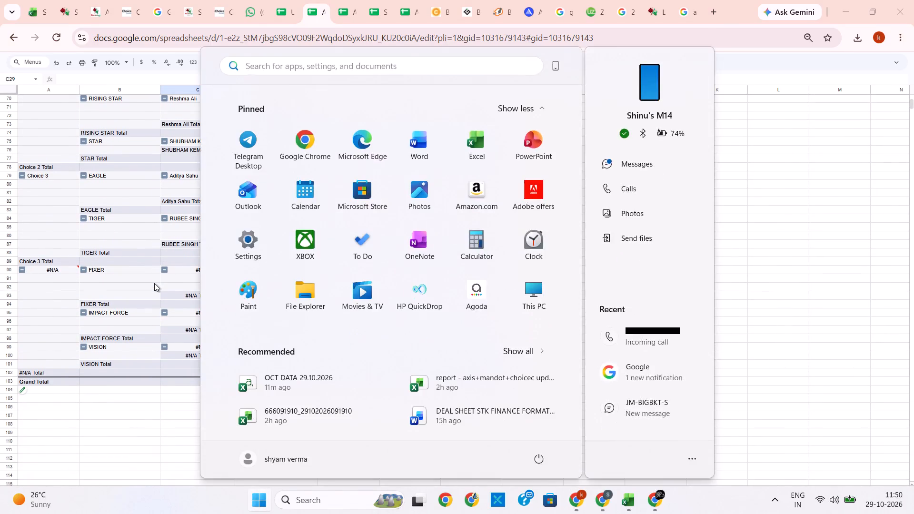
scroll(154, 283, up, 4)
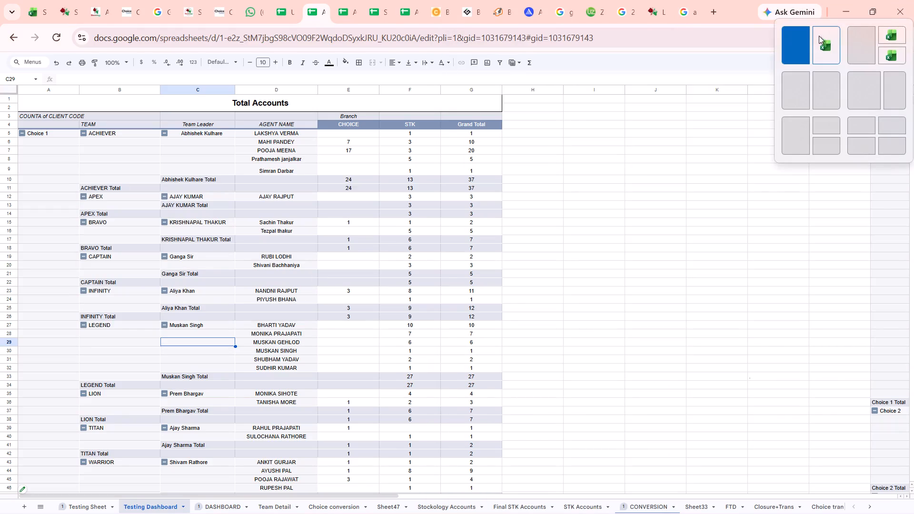
Arrange the Testing Dashboard browser window side by side with the OCT DATA 29.10.2026 Excel workbook.
click(809, 34)
click(624, 195)
Compare the acc column in OCT DATA 29.10.2026 with the dashboard's Grand Total column, agent by agent, down to the INFINITY team.
scroll(624, 195, up, 7)
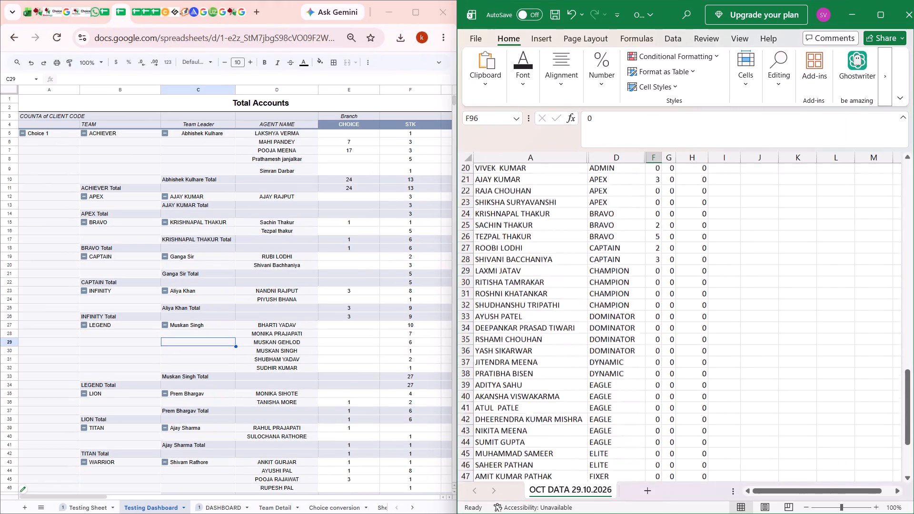
click(363, 215)
scroll(363, 215, left, 1)
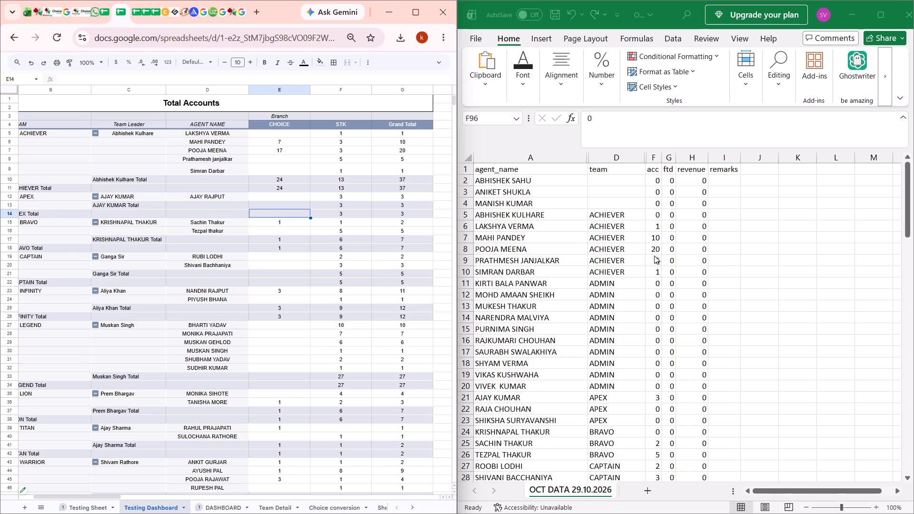
scroll(660, 276, down, 1)
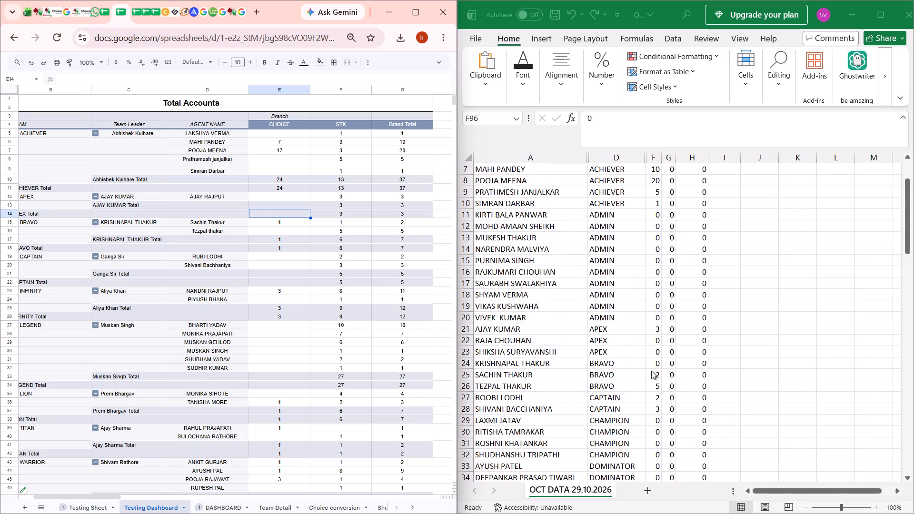
scroll(651, 371, down, 1)
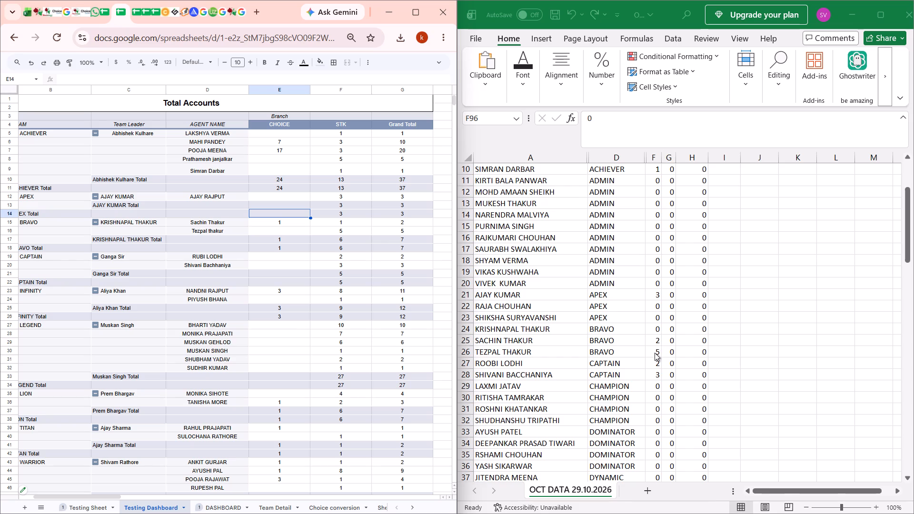
scroll(655, 351, down, 1)
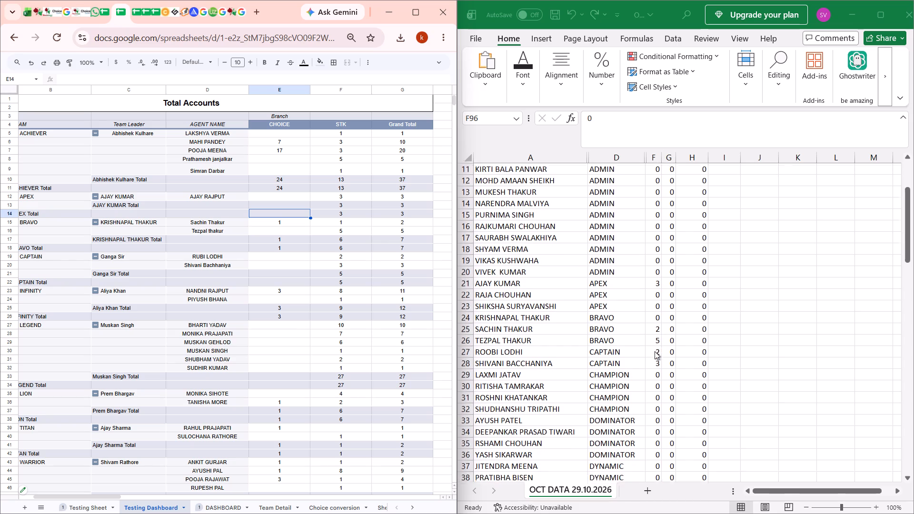
scroll(655, 351, down, 1)
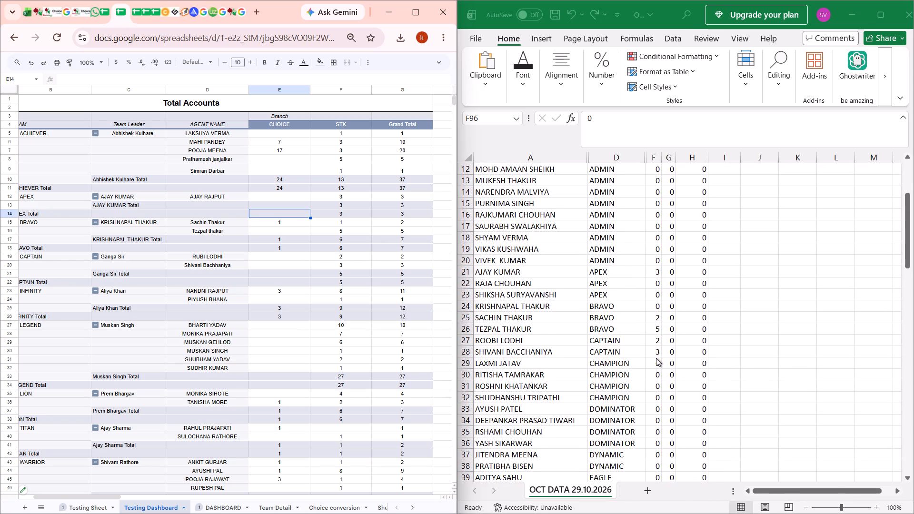
scroll(656, 358, down, 2)
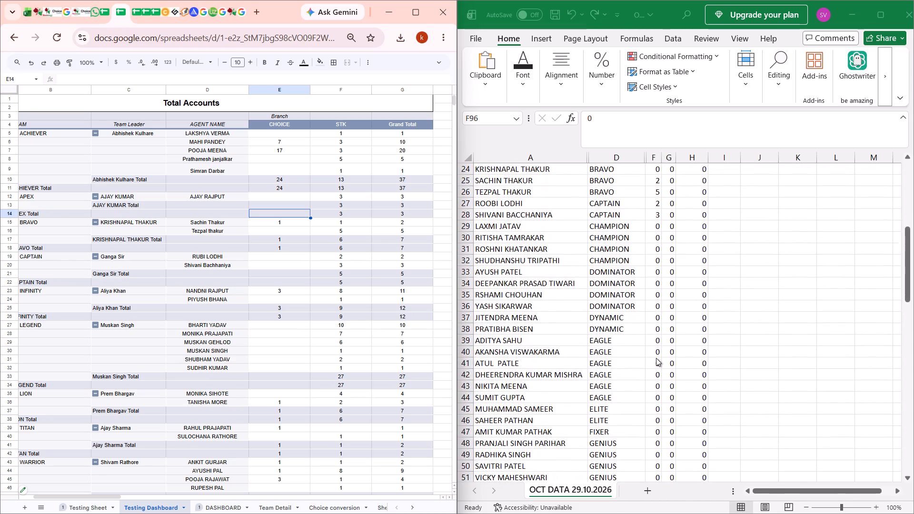
scroll(656, 358, down, 2)
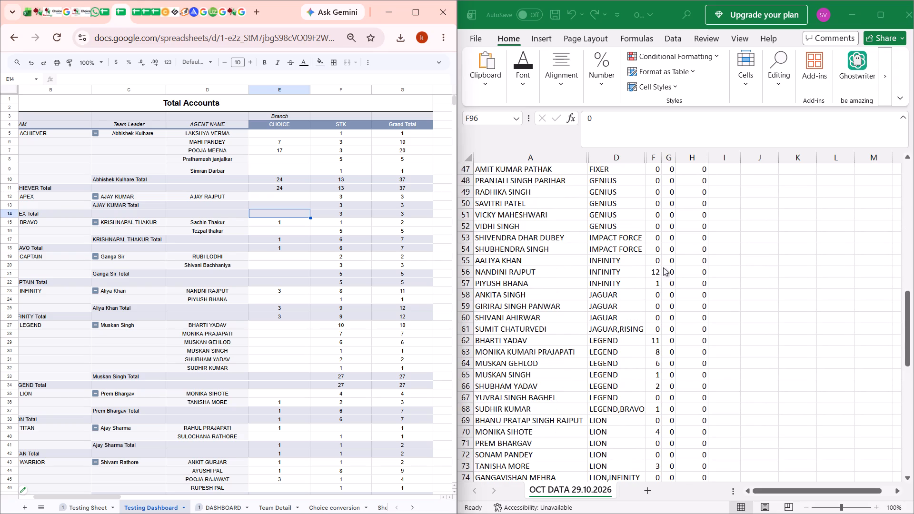
Set the acc count of the INFINITY agent in cell F56 of OCT DATA 29.10.2026 to 11.
click(657, 266)
drag(653, 263, 653, 275)
click(653, 275)
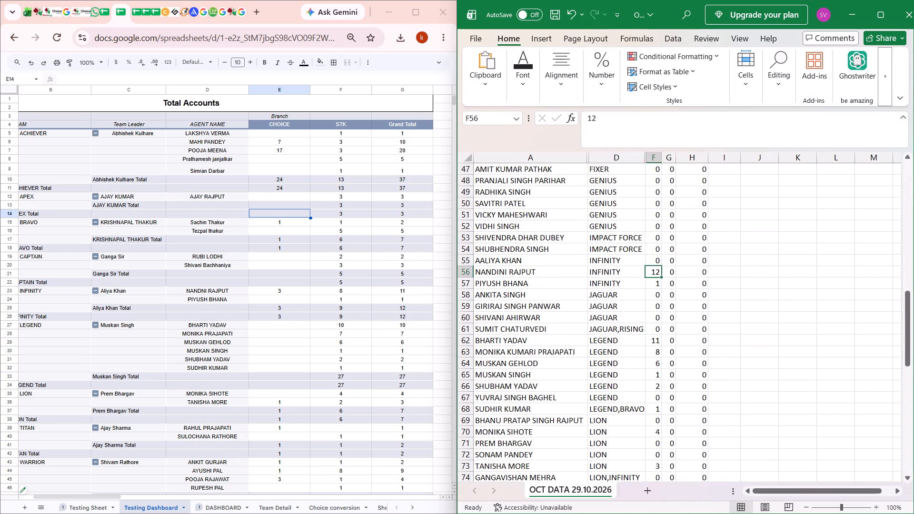
text(11)
key(Return)
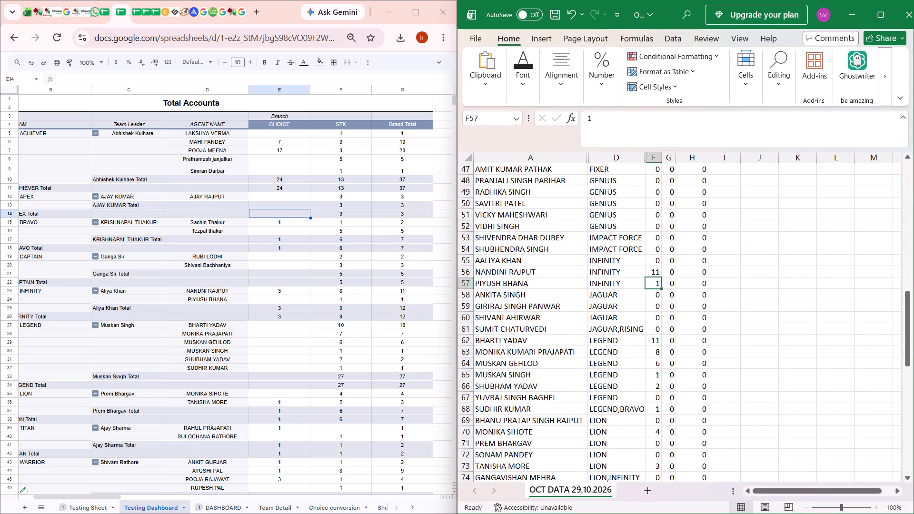
key(Return)
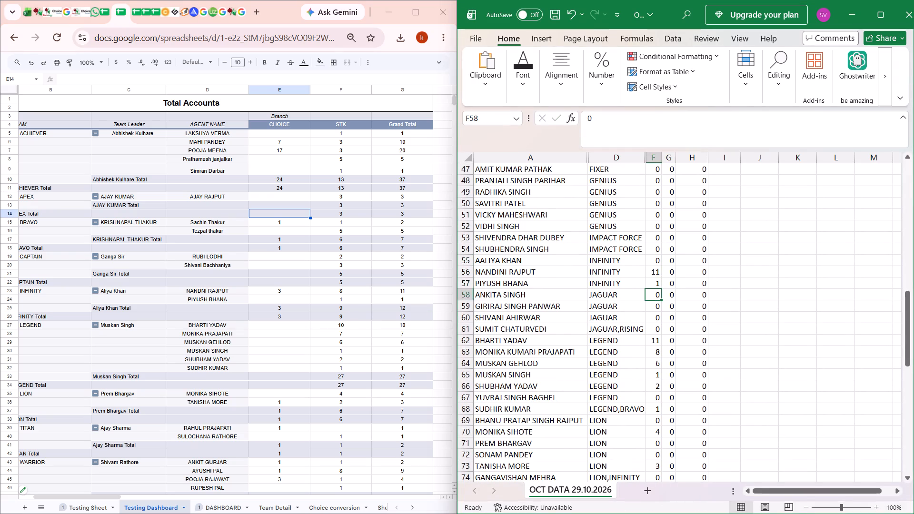
Set the LEGEND team's acc counts to 10 in F62 and 7 in F63, and check the team's remaining rows against the dashboard.
scroll(219, 369, right, 1)
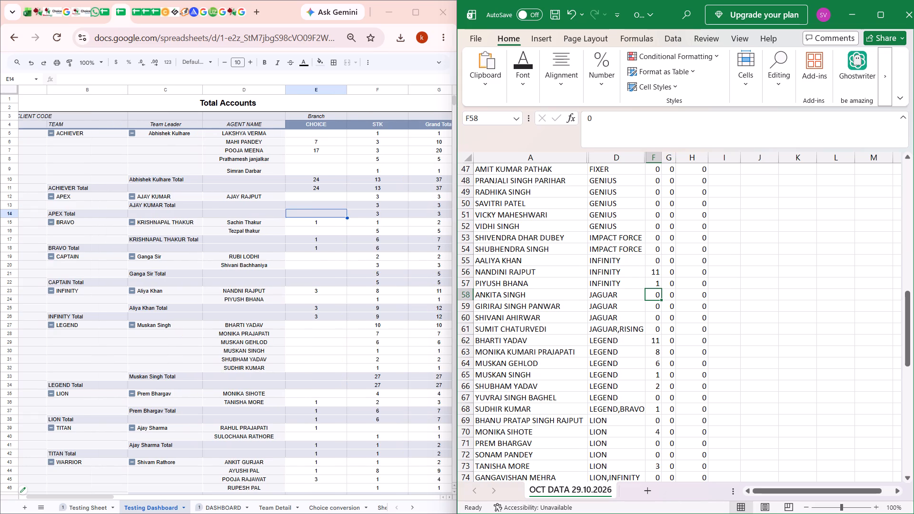
click(653, 341)
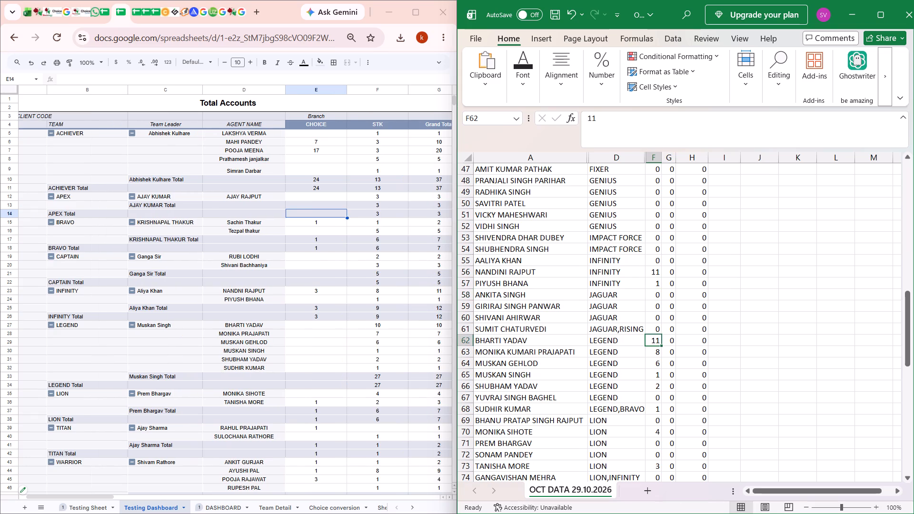
text(10)
key(Return)
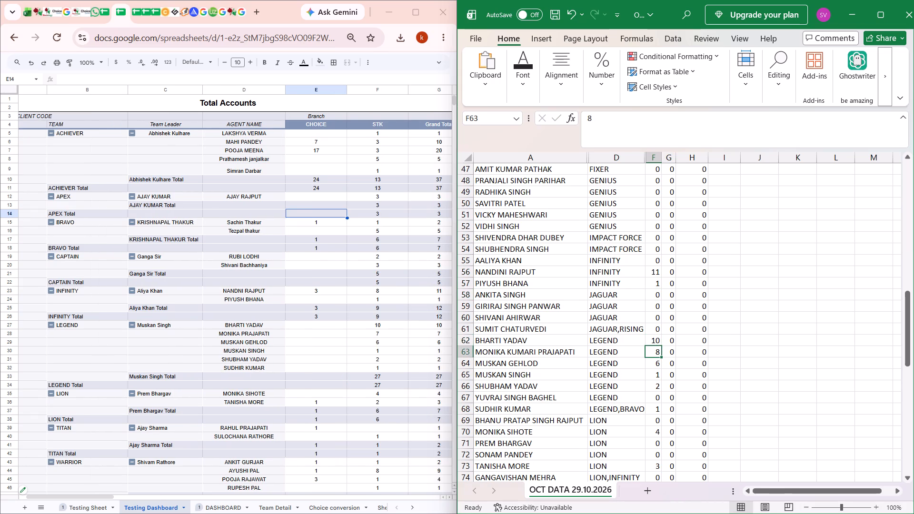
key(7)
key(Return)
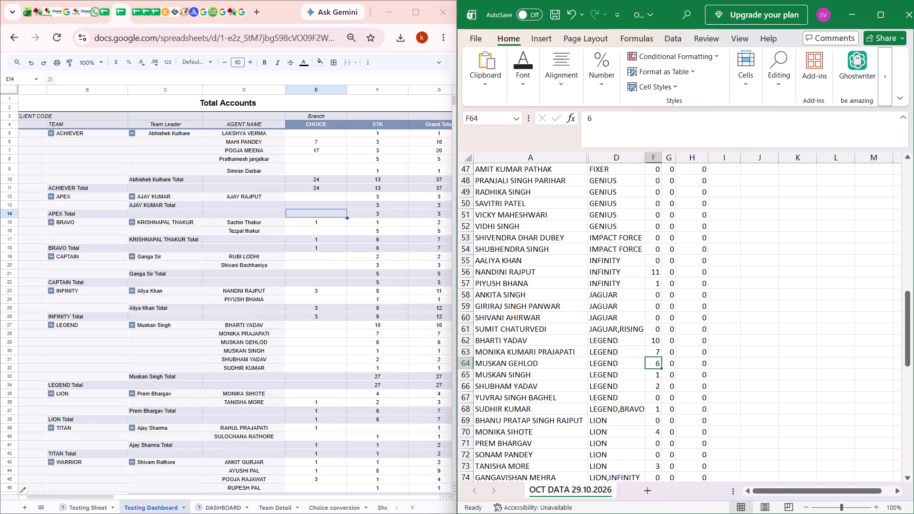
key(Return)
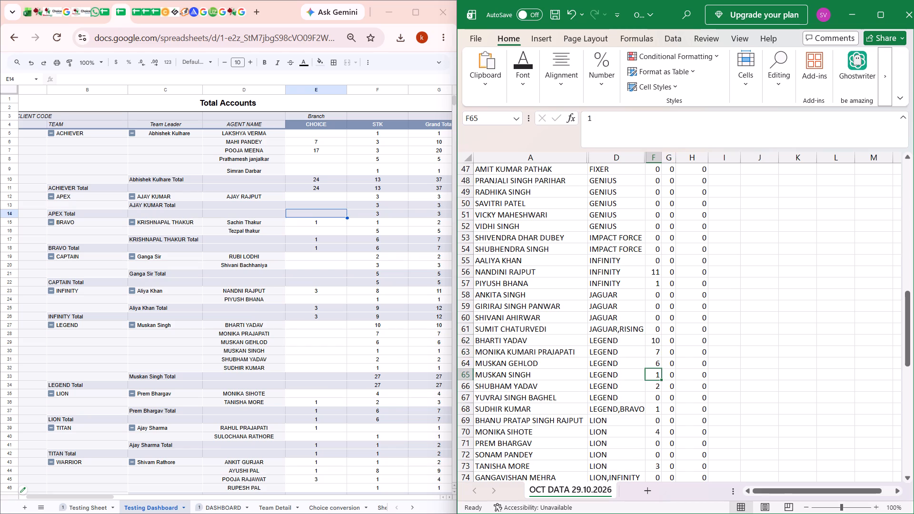
key(Return)
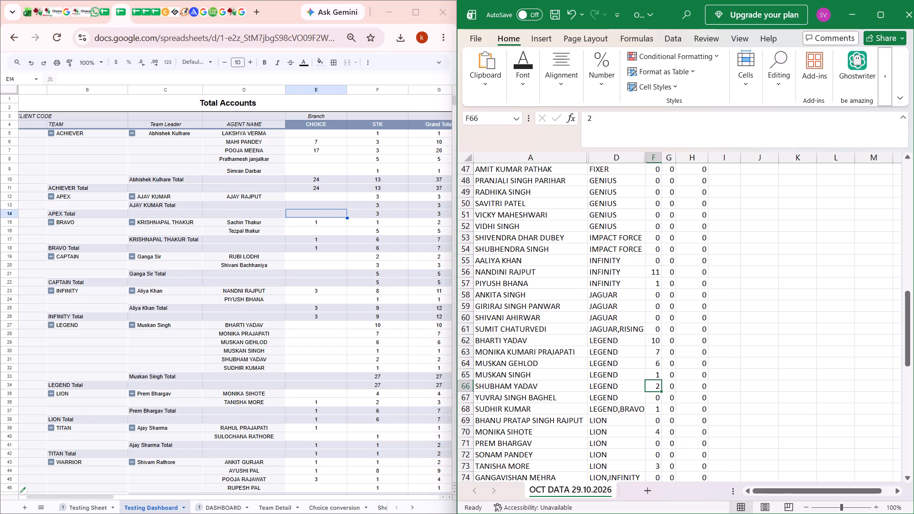
key(Return)
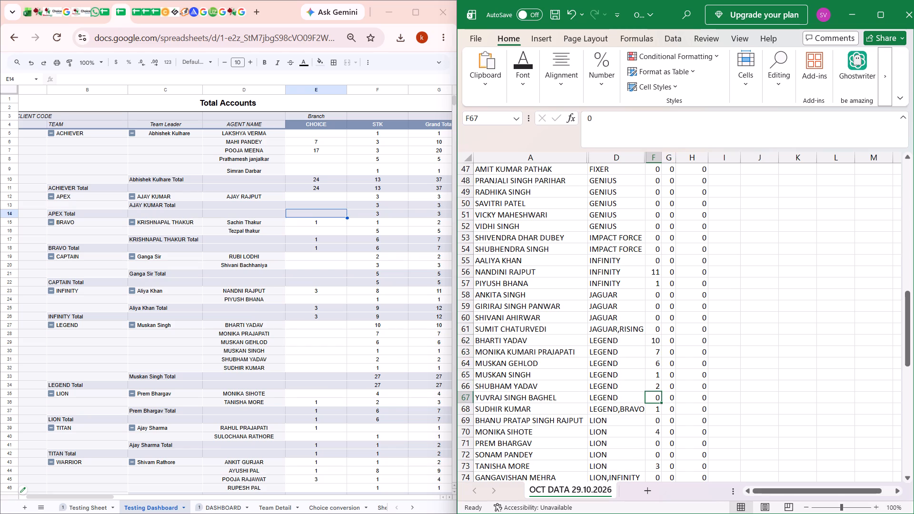
key(Return)
key(Return)
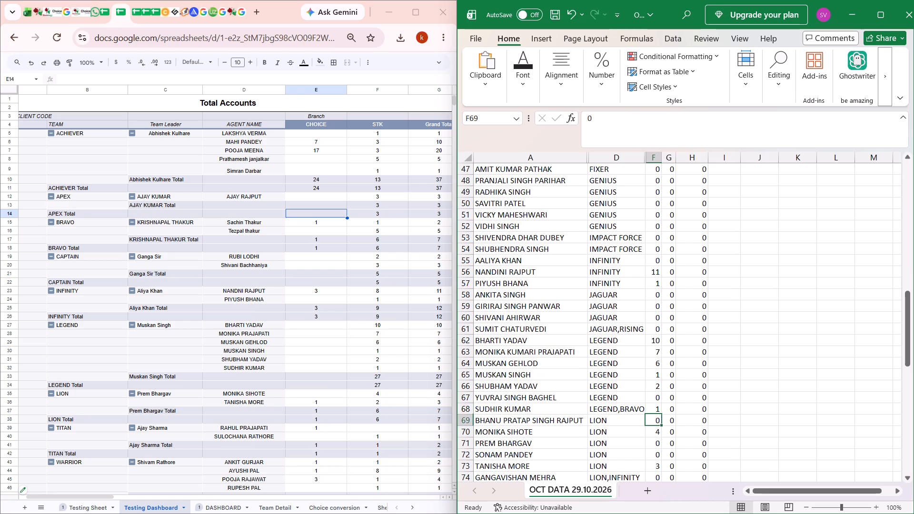
Enter the LION team's acc counts from the dashboard: 4 in F70 and 3 in F73.
scroll(653, 341, down, 1)
scroll(298, 348, down, 2)
scroll(298, 348, left, 1)
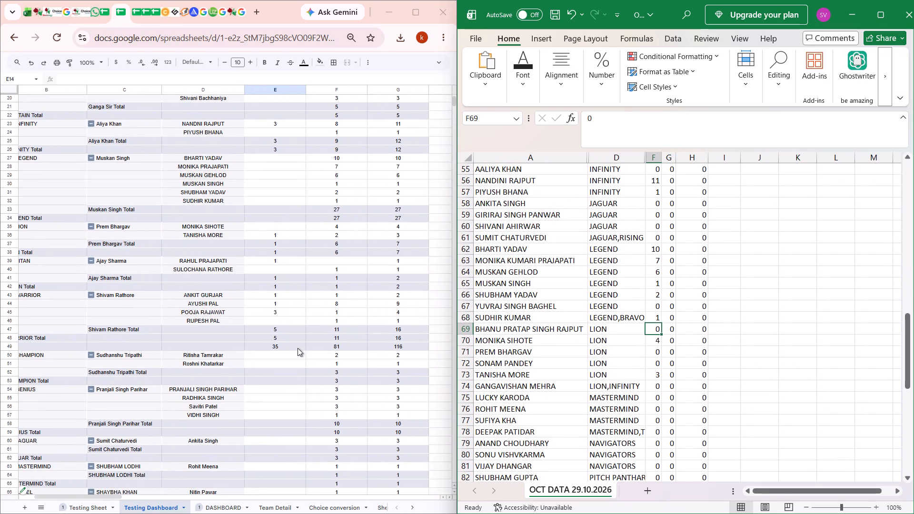
scroll(298, 348, left, 1)
key(Return)
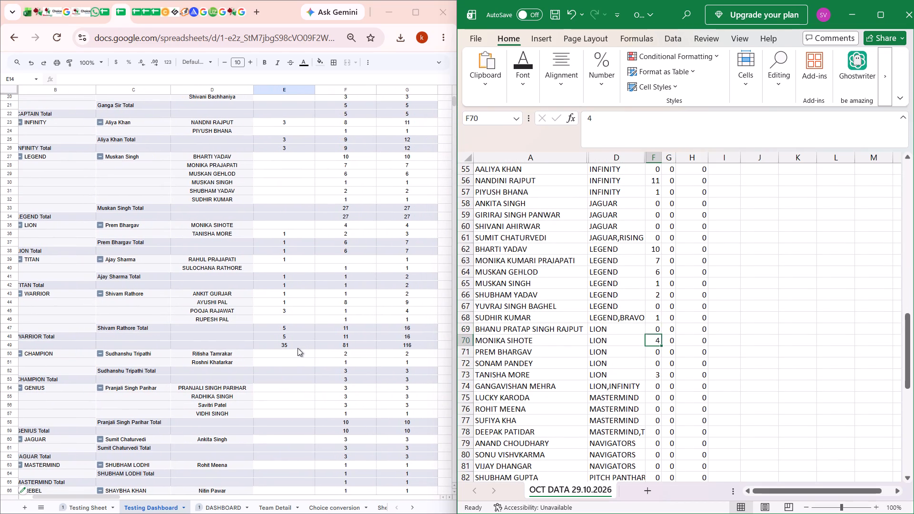
key(4)
key(Return)
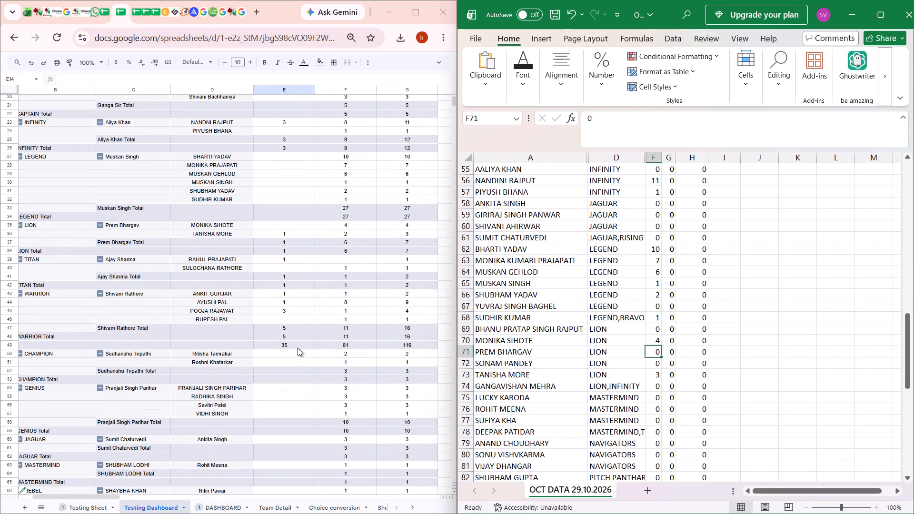
key(Return)
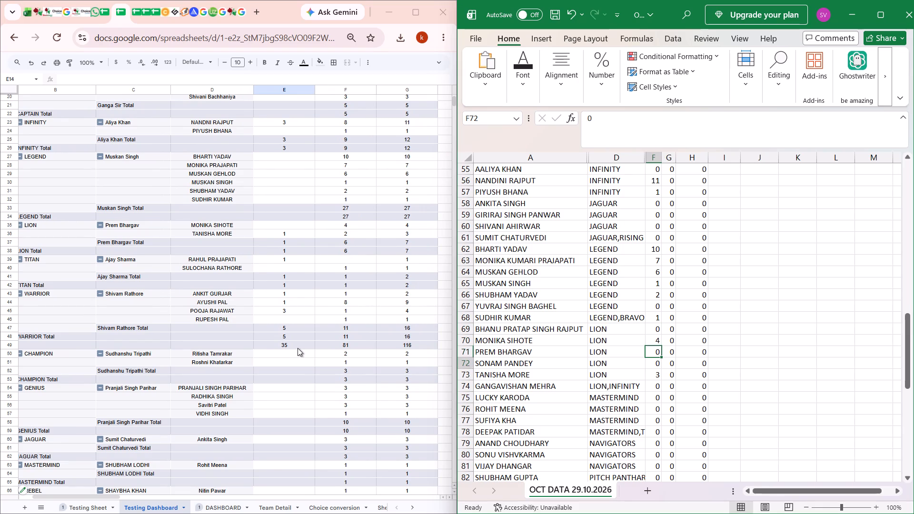
key(Return)
key(3)
key(Return)
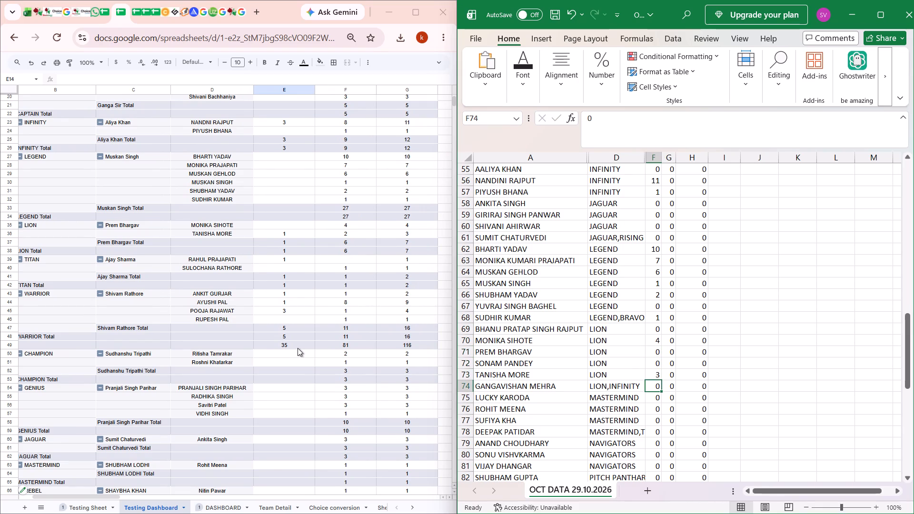
Enter the TITAN team's acc counts from the dashboard: 1 in F97 and 1 in F98.
scroll(310, 299, right, 1)
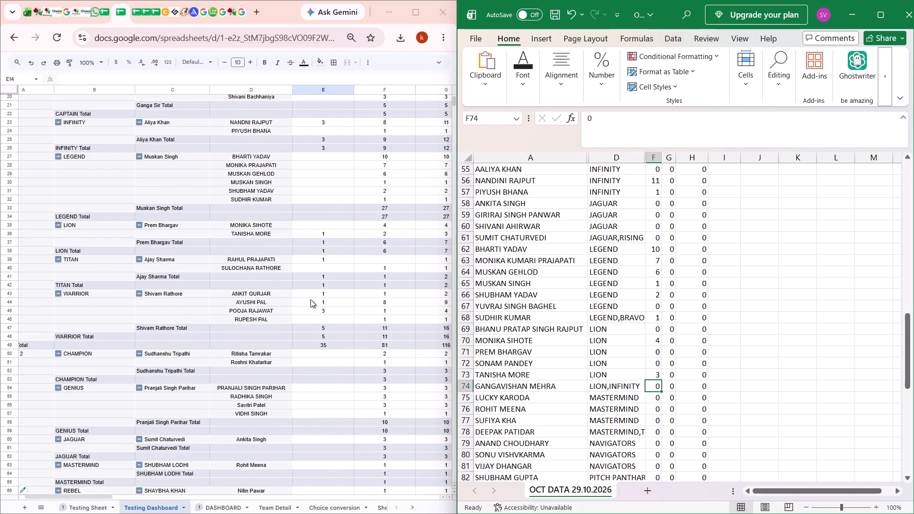
scroll(310, 299, right, 1)
scroll(598, 399, down, 4)
scroll(598, 399, up, 3)
scroll(653, 267, up, 1)
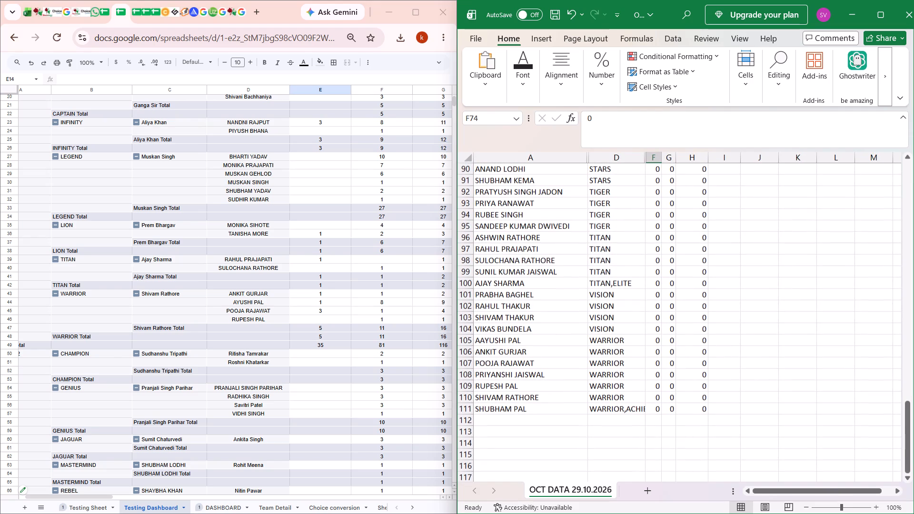
click(659, 239)
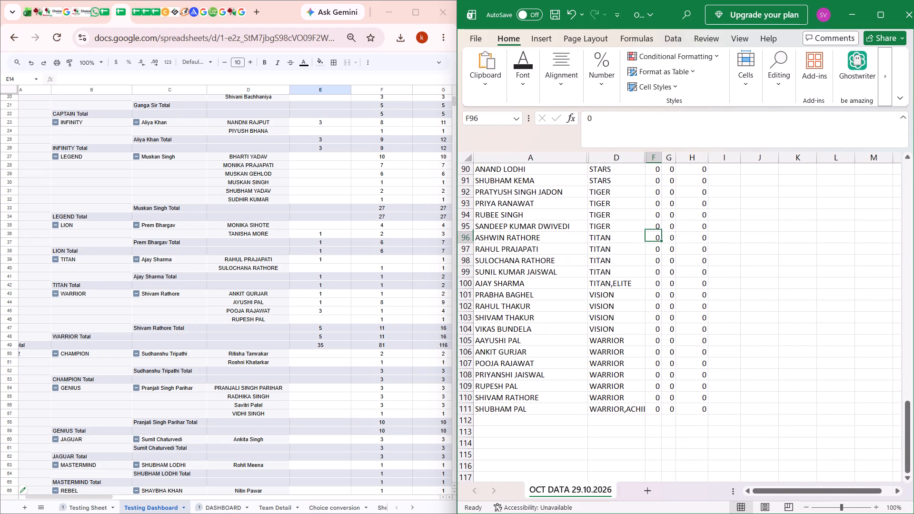
key(Return)
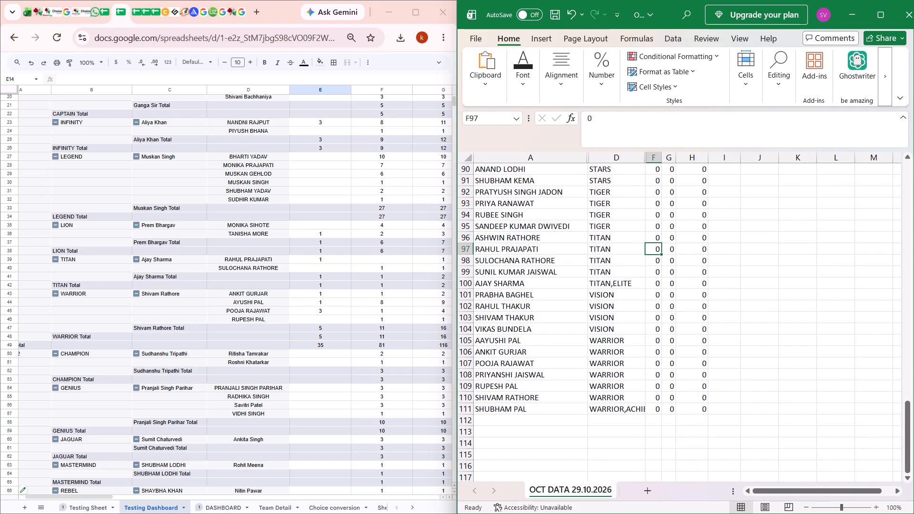
key(1)
key(Return)
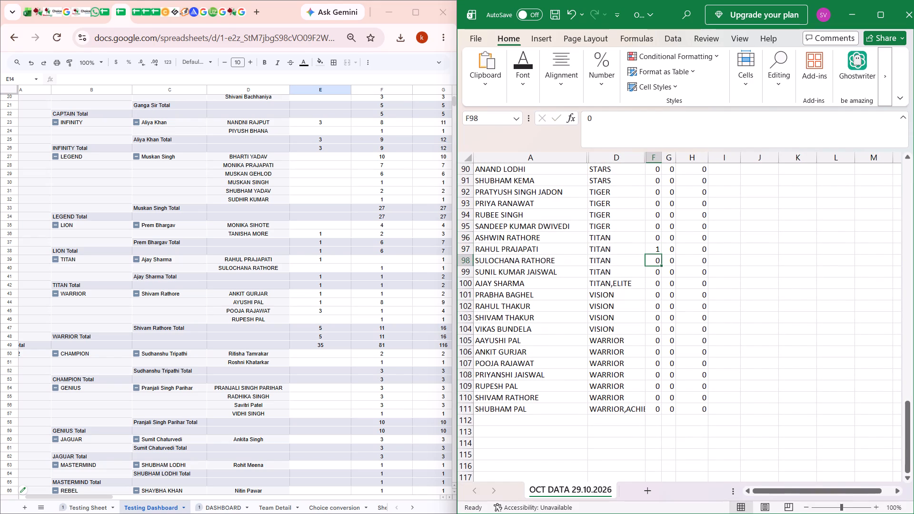
key(1)
key(Return)
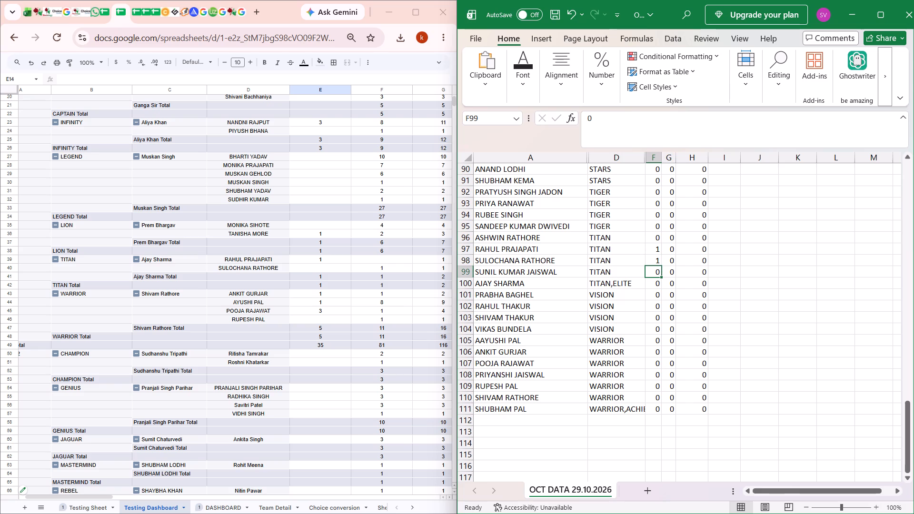
Enter the WARRIOR team's acc counts from the dashboard: 9 in F105, 2 in F106, 4 in F107 and 1 in F109.
click(656, 339)
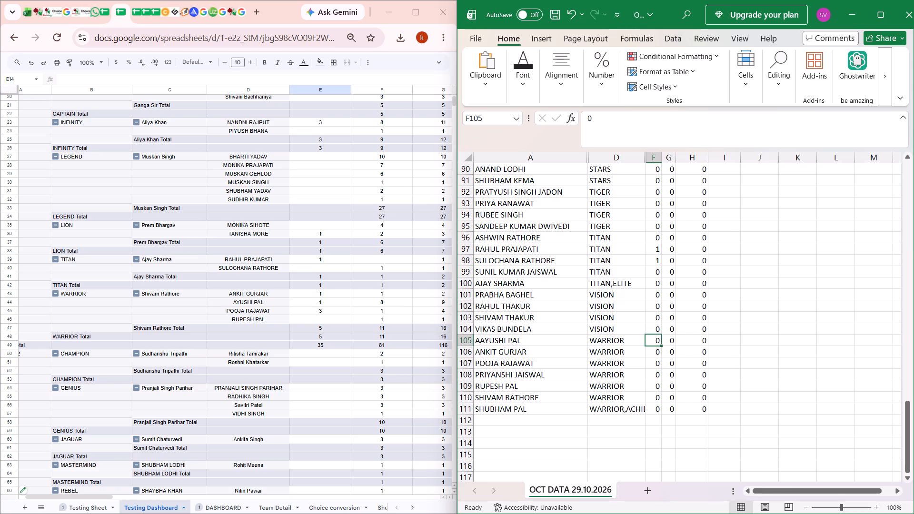
key(9)
key(Return)
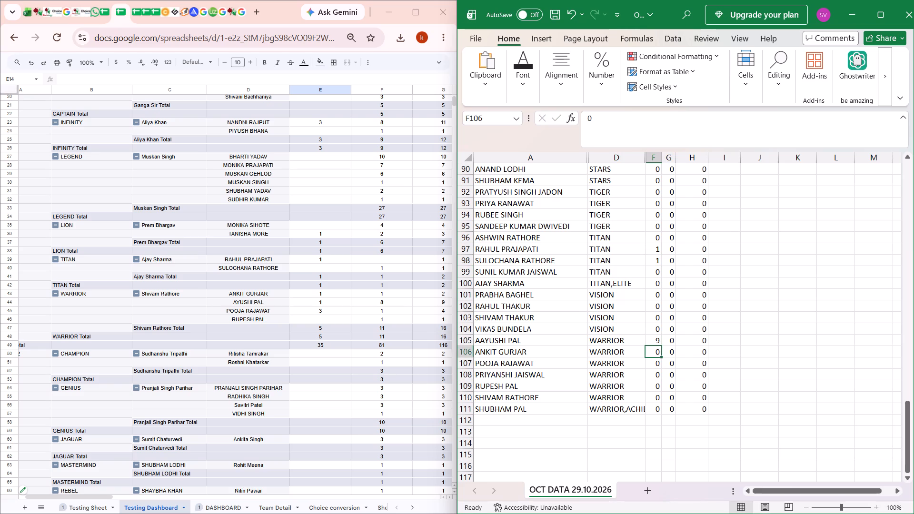
key(2)
key(Return)
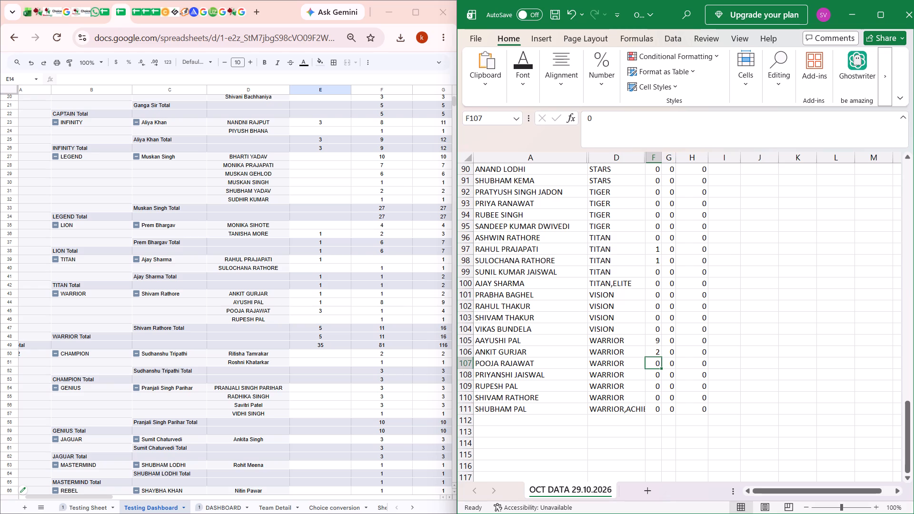
key(4)
key(Return)
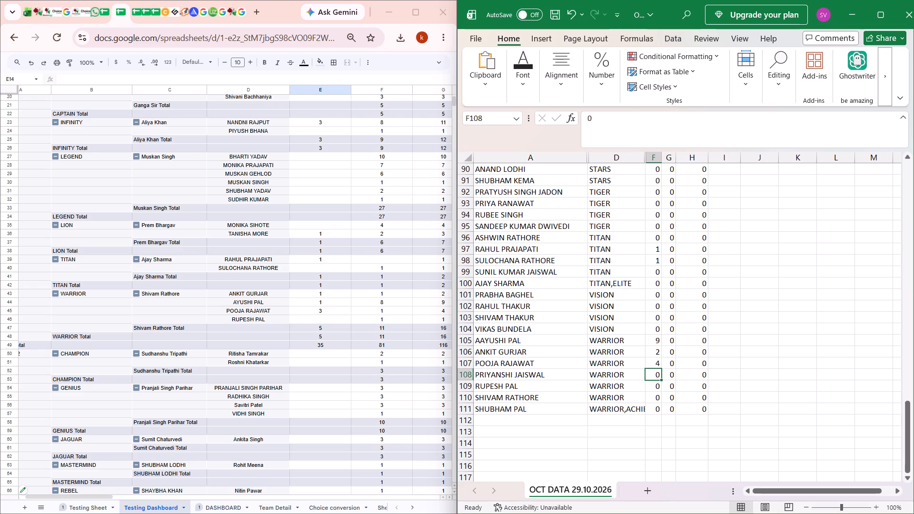
key(Return)
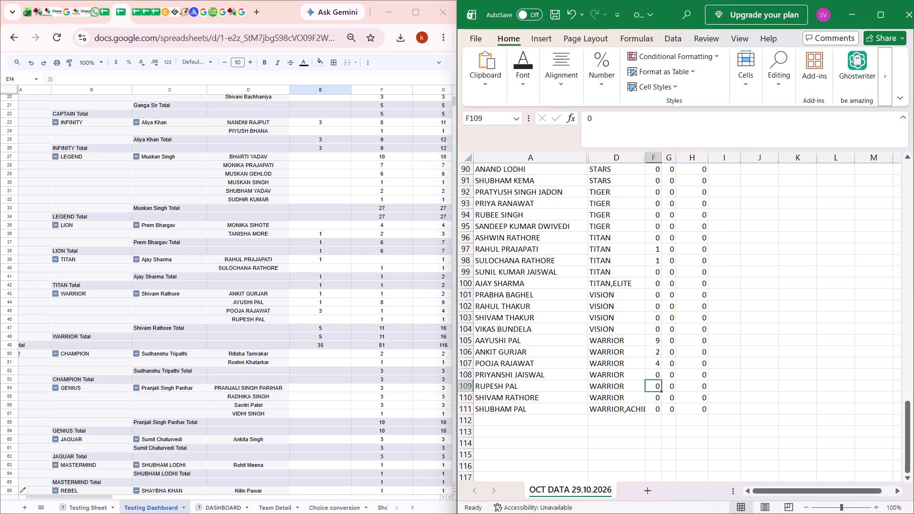
key(1)
key(Return)
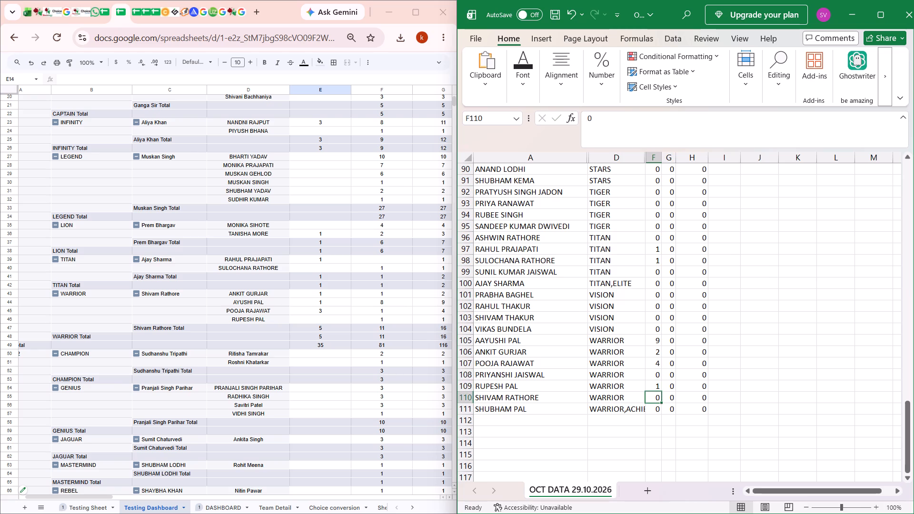
Check the sum of the WARRIOR acc counts in F105:F110 against the team's total on the dashboard.
click(609, 338)
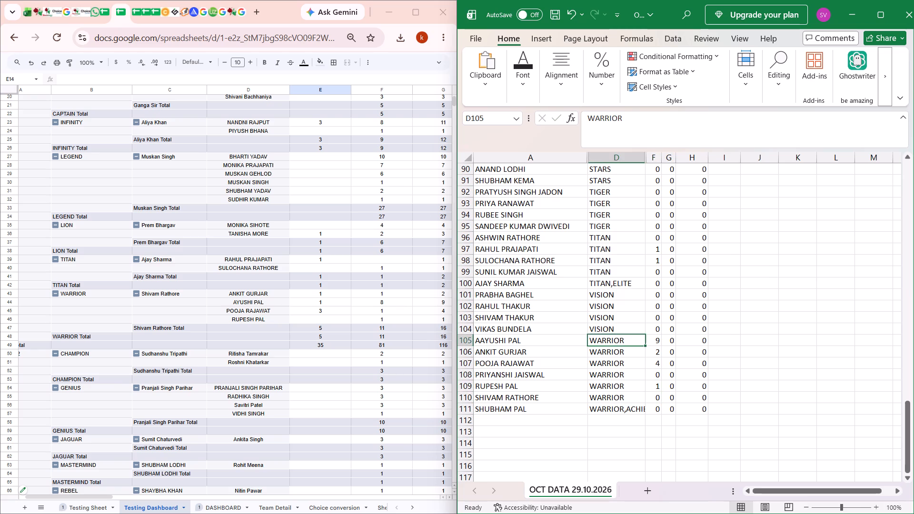
drag(656, 339, 654, 402)
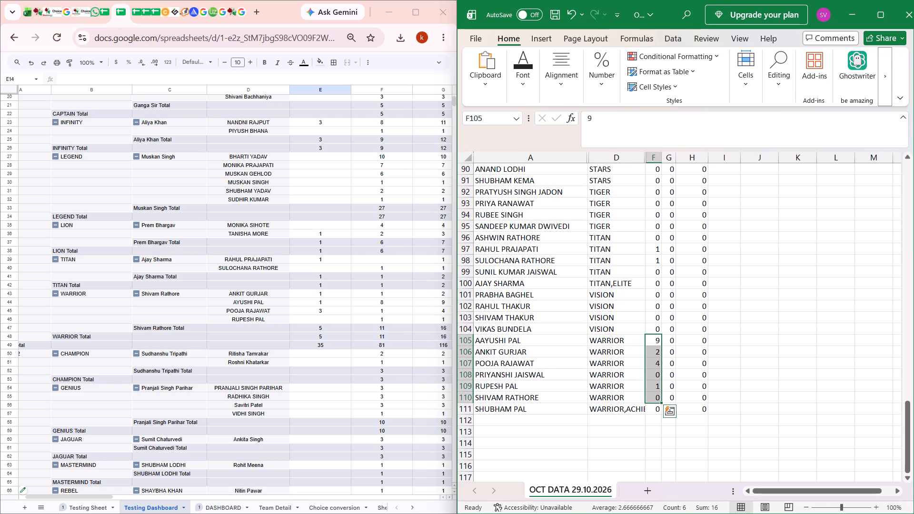
Save the OCT DATA 29.10.2026 workbook.
click(473, 38)
click(497, 197)
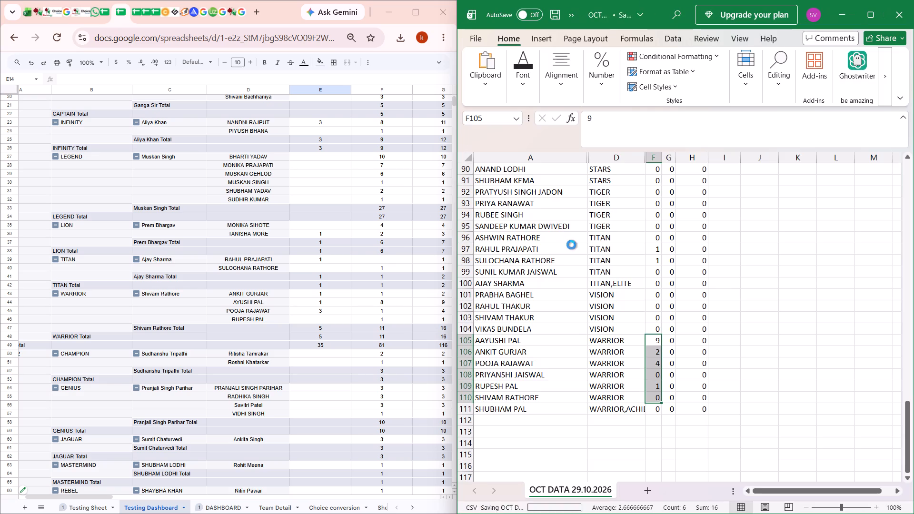
Enter the CHAMPION team's acc counts from the dashboard: 2 in F30 and 1 in F31.
click(595, 259)
scroll(595, 259, up, 6)
scroll(298, 356, down, 1)
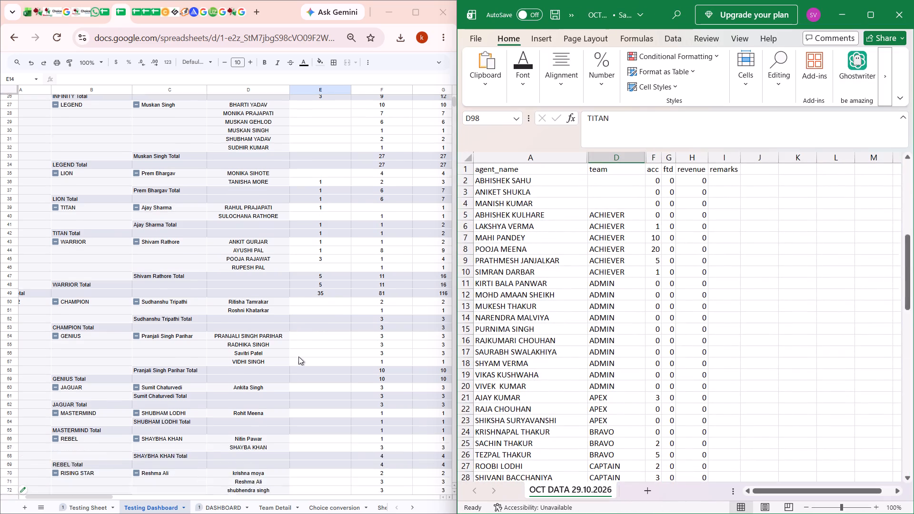
scroll(298, 356, down, 2)
scroll(298, 356, left, 1)
scroll(525, 356, down, 1)
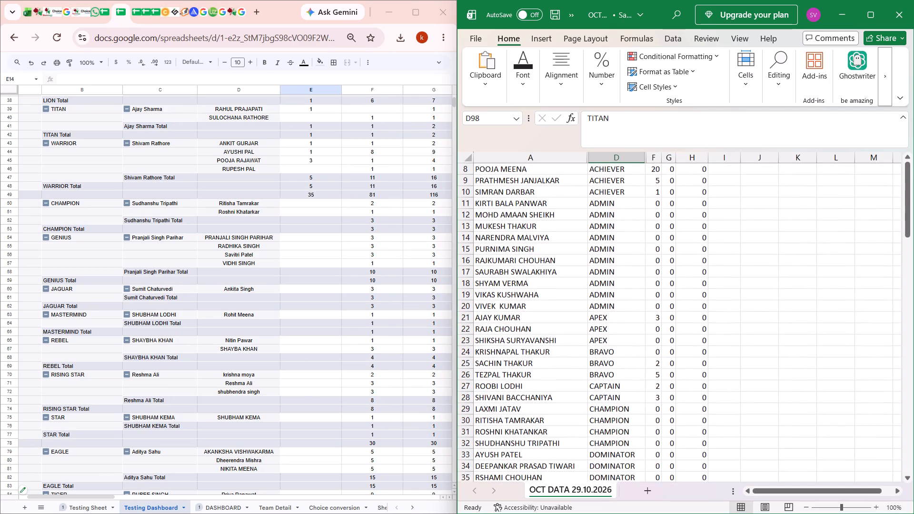
click(656, 413)
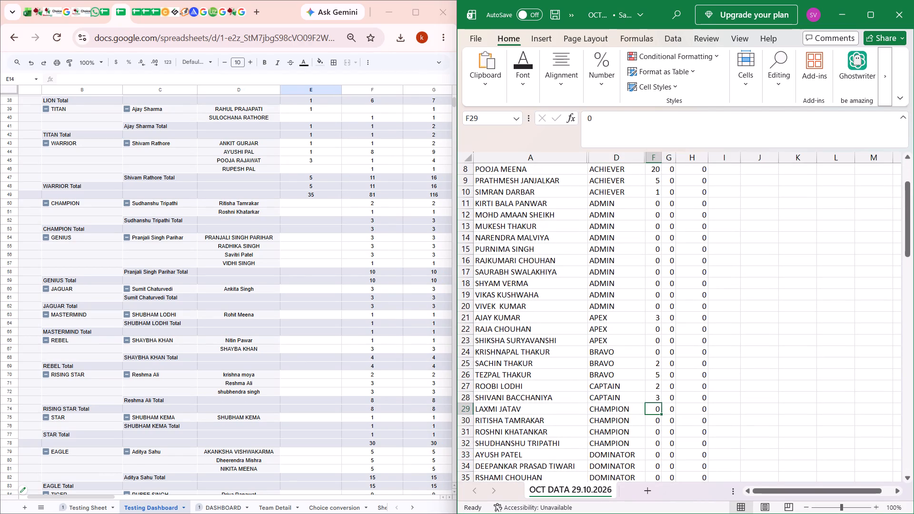
key(Return)
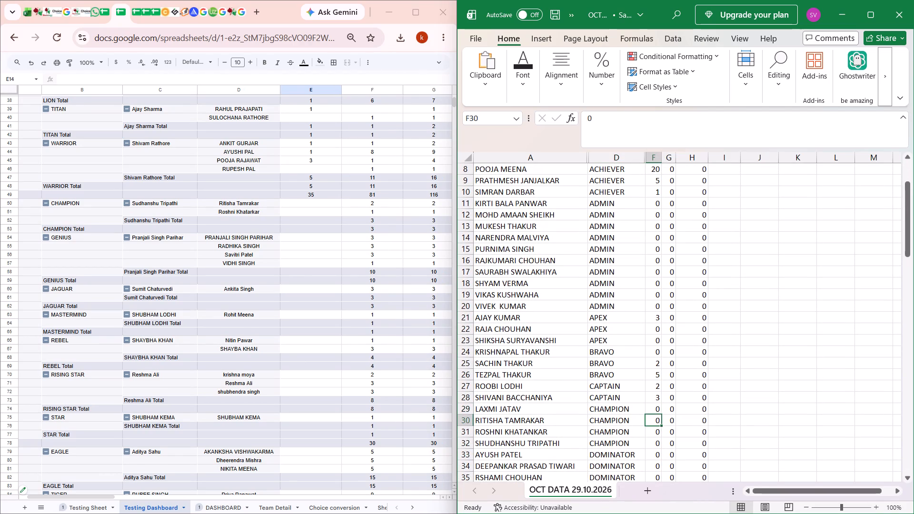
key(2)
key(Return)
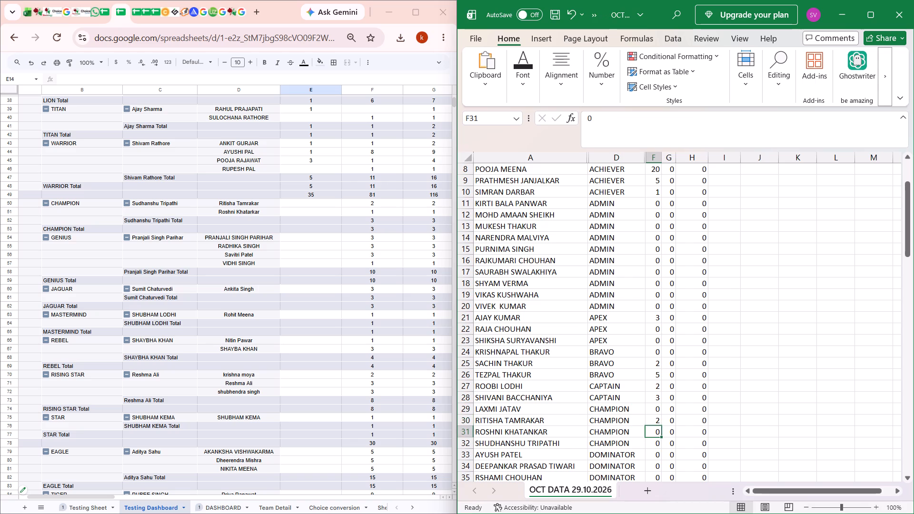
key(1)
key(Return)
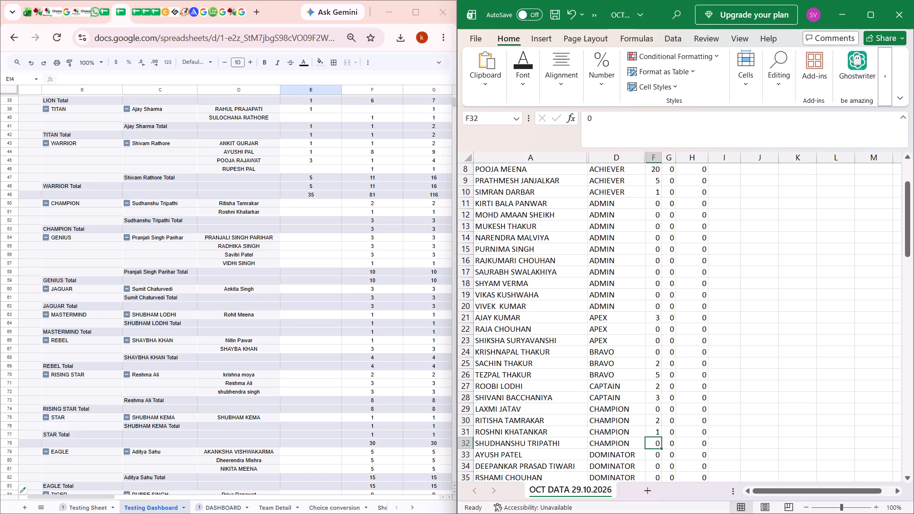
Set the acc count of the JAGUAR agent in F58 to 3, matching the dashboard.
scroll(656, 413, down, 4)
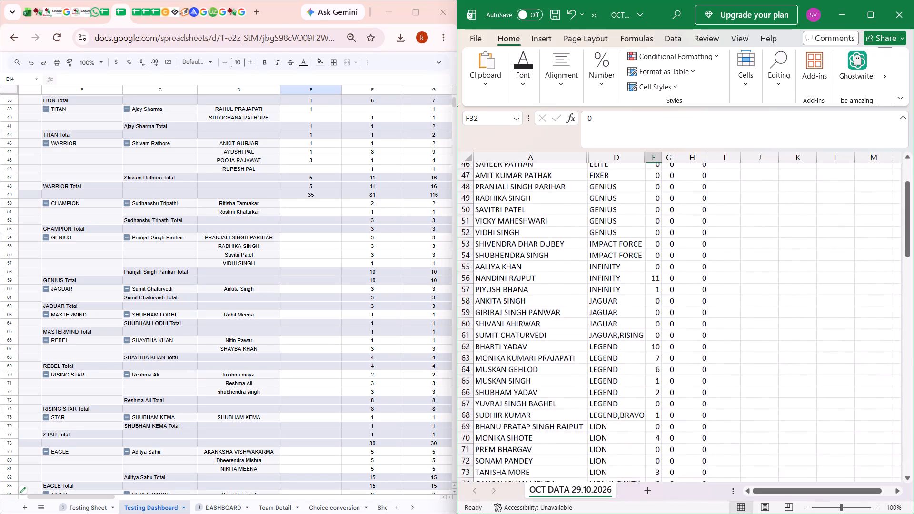
scroll(656, 413, down, 1)
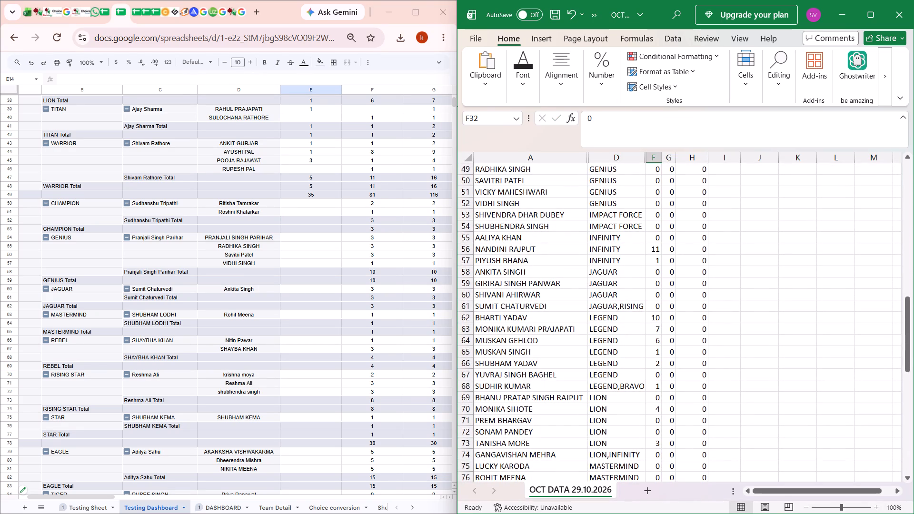
click(655, 277)
click(655, 269)
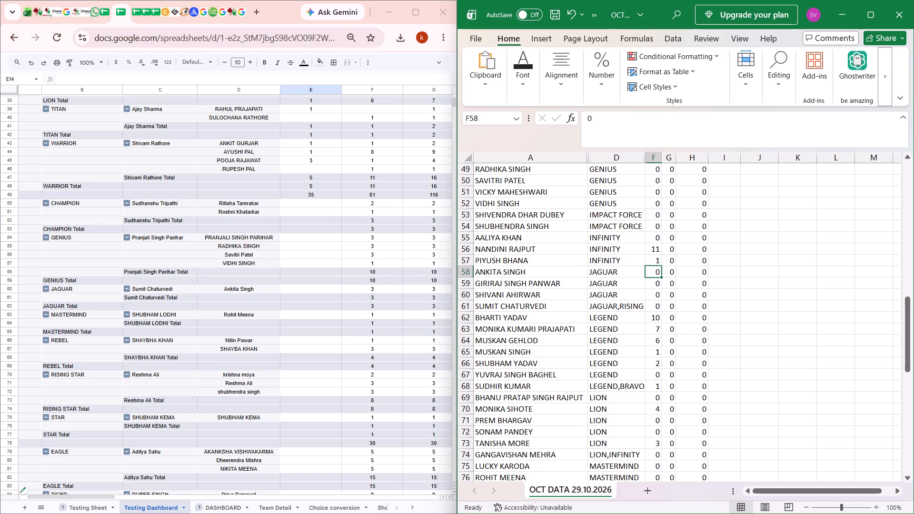
key(3)
key(Return)
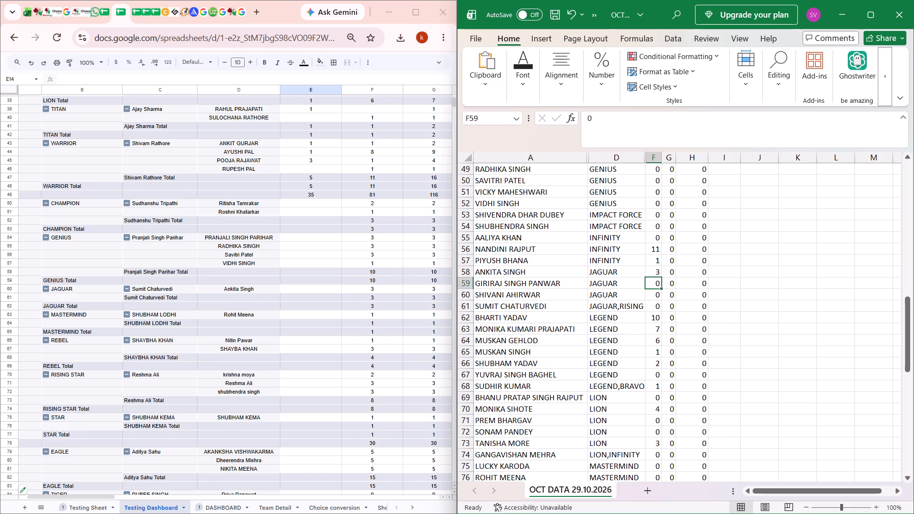
Set the acc count of the MASTERMIND agent in F76 to 1, matching the dashboard.
scroll(643, 377, down, 1)
click(657, 388)
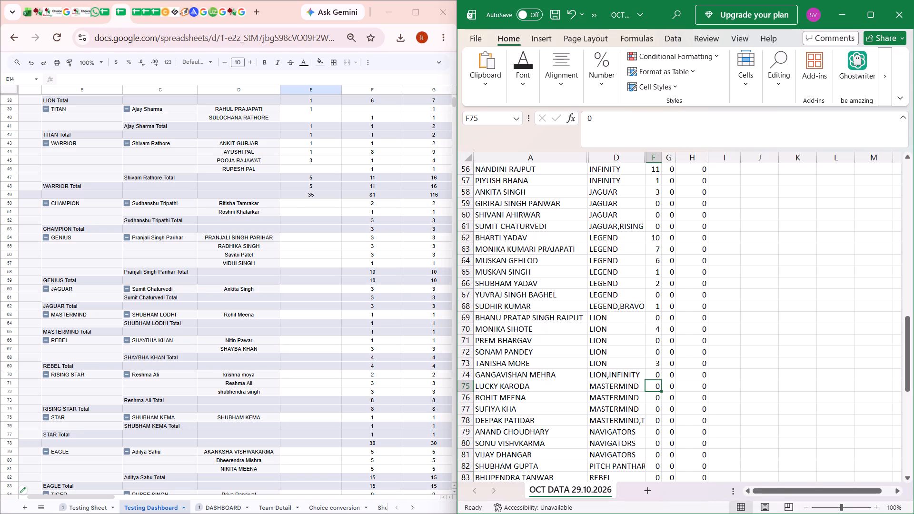
key(Return)
key(Return)
key(Up)
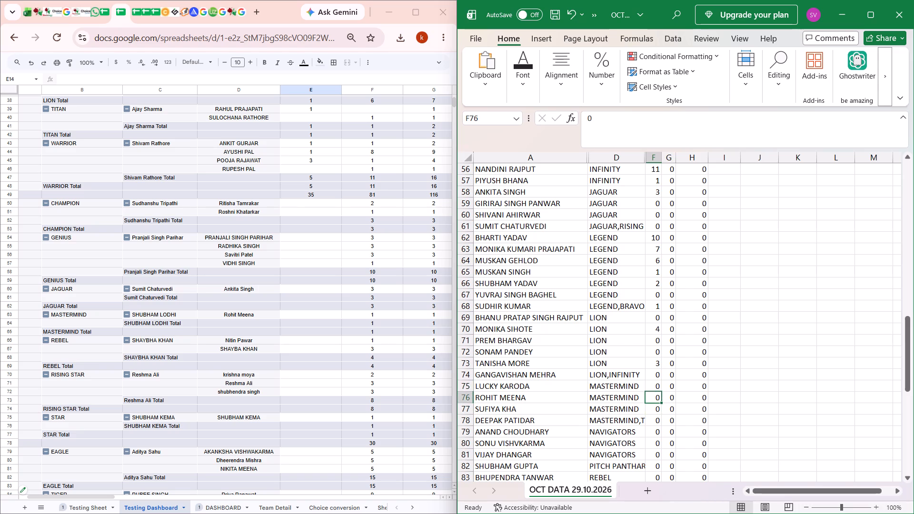
key(1)
key(Return)
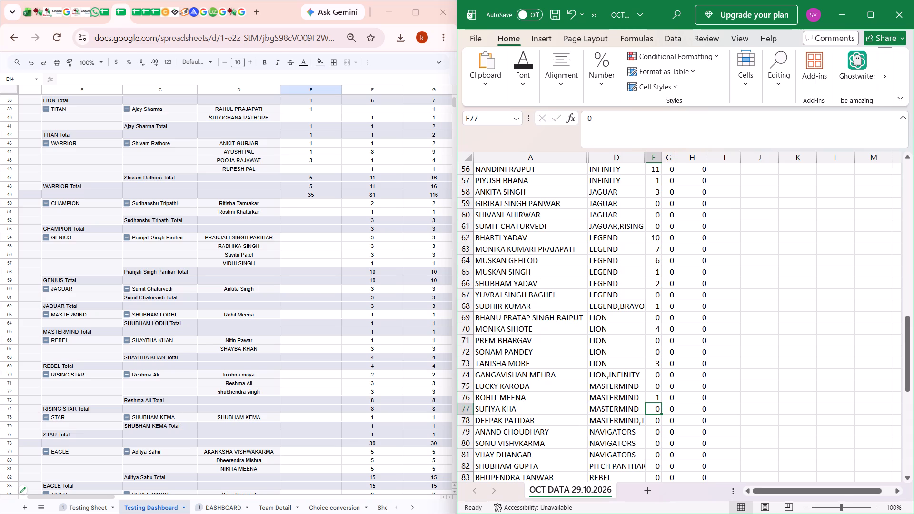
Enter the REBEL team's acc counts from the dashboard: 1 in F85 and 3 in F87.
scroll(657, 388, down, 2)
click(656, 378)
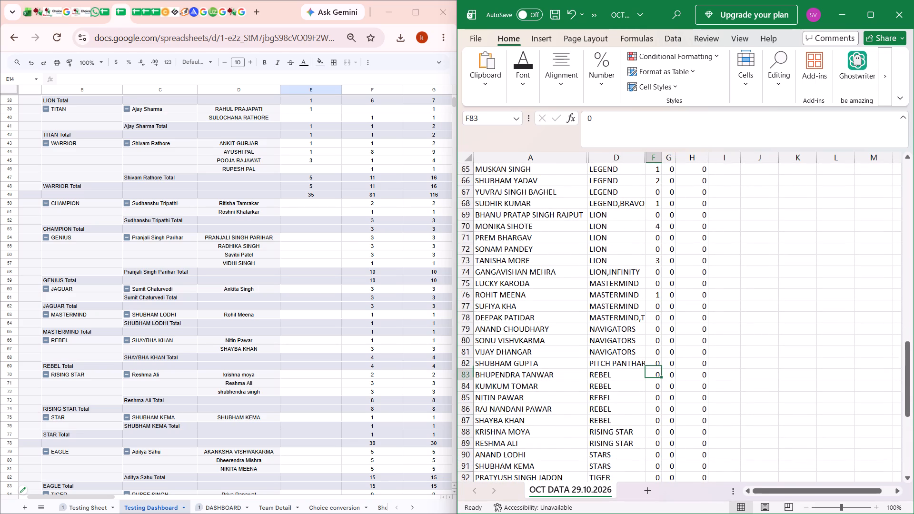
key(Return)
key(Return)
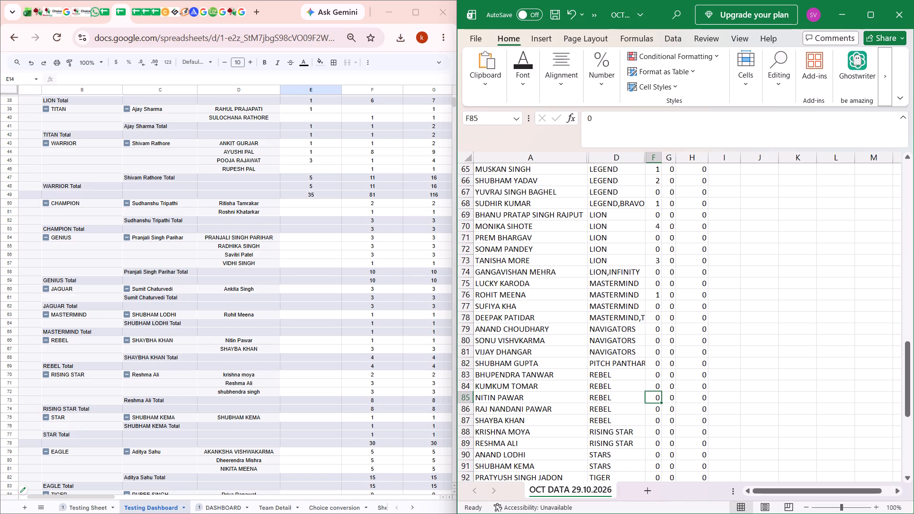
key(1)
key(Return)
key(Return)
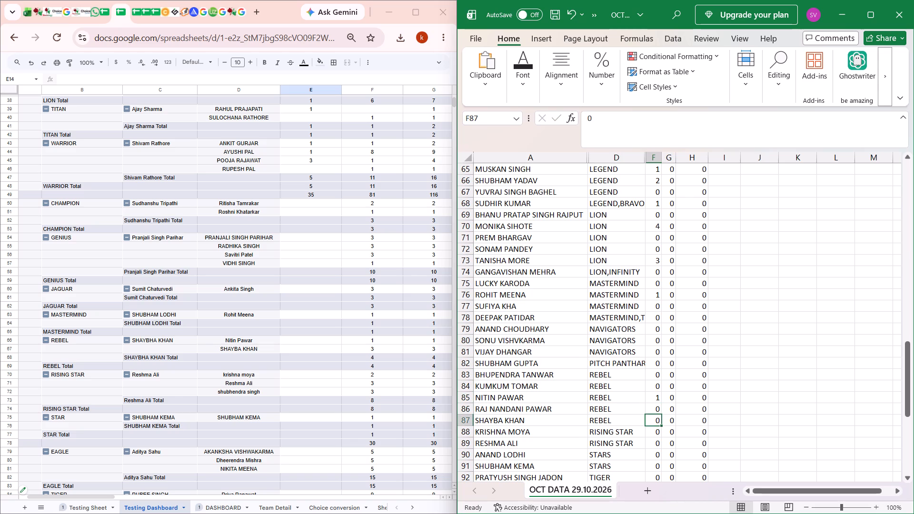
key(3)
key(Return)
Enter the RISING STAR team's acc counts: 2 in F88 and 6 in F89.
scroll(656, 378, down, 1)
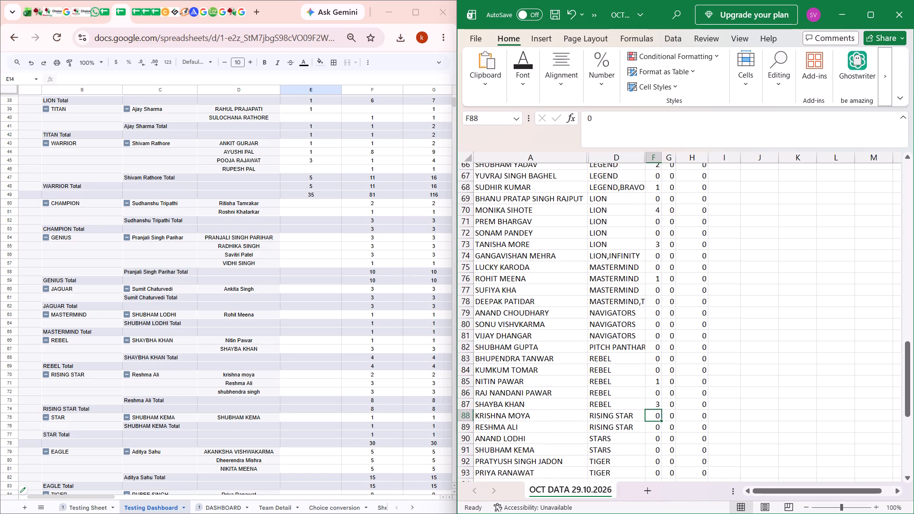
scroll(656, 378, down, 1)
key(2)
key(Return)
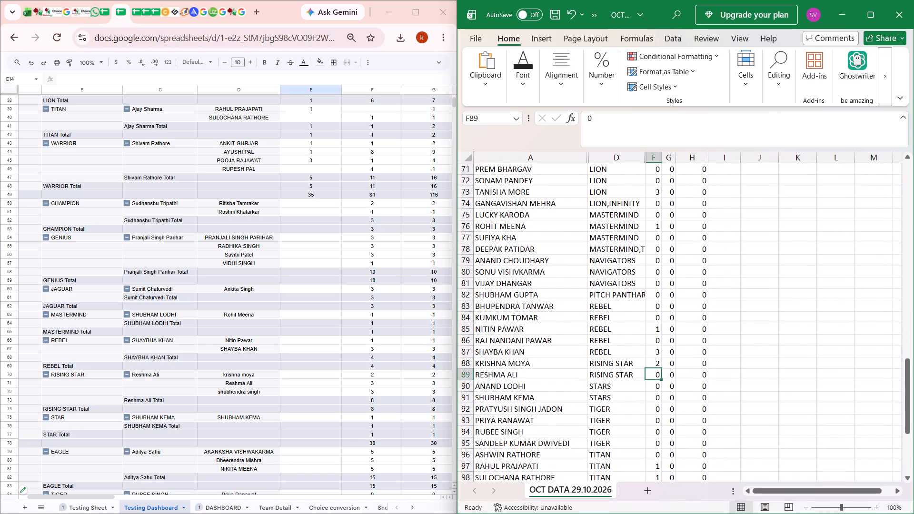
key(6)
key(Return)
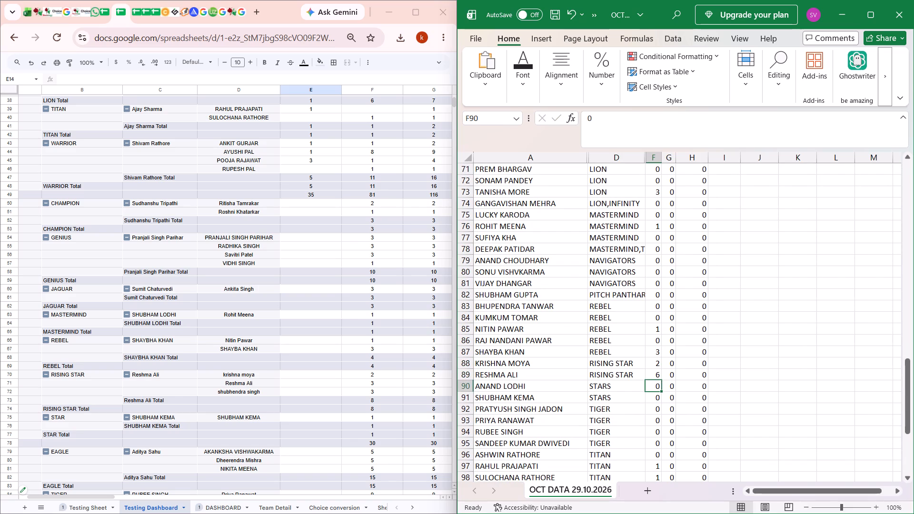
Set the acc count of the second STARS agent in F91 to 1, matching the dashboard's STAR team.
key(Return)
key(1)
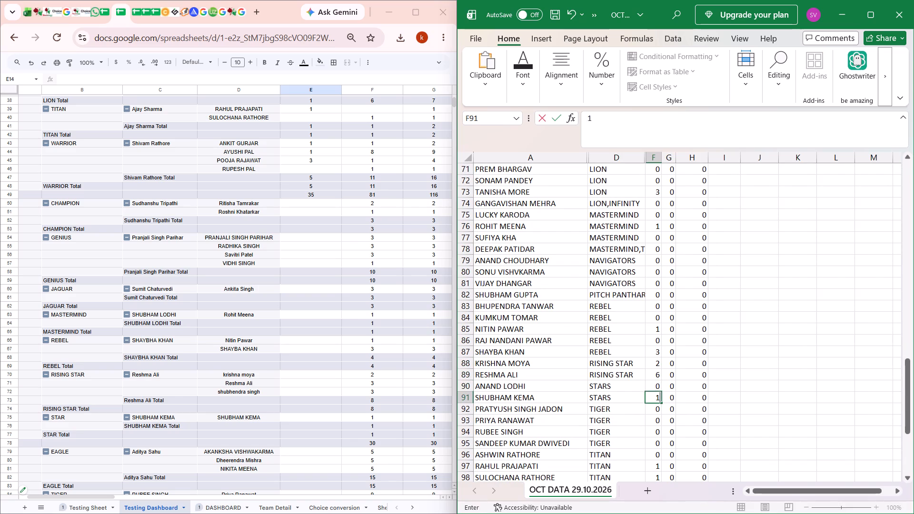
key(Return)
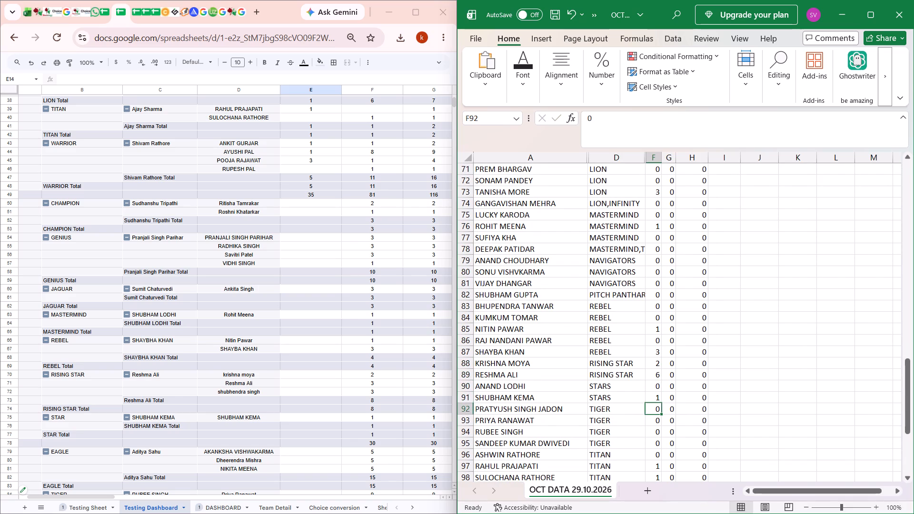
Enter the EAGLE team's acc counts from the dashboard: 5 in each of F40, F42 and F43.
scroll(656, 378, up, 4)
scroll(655, 422, down, 1)
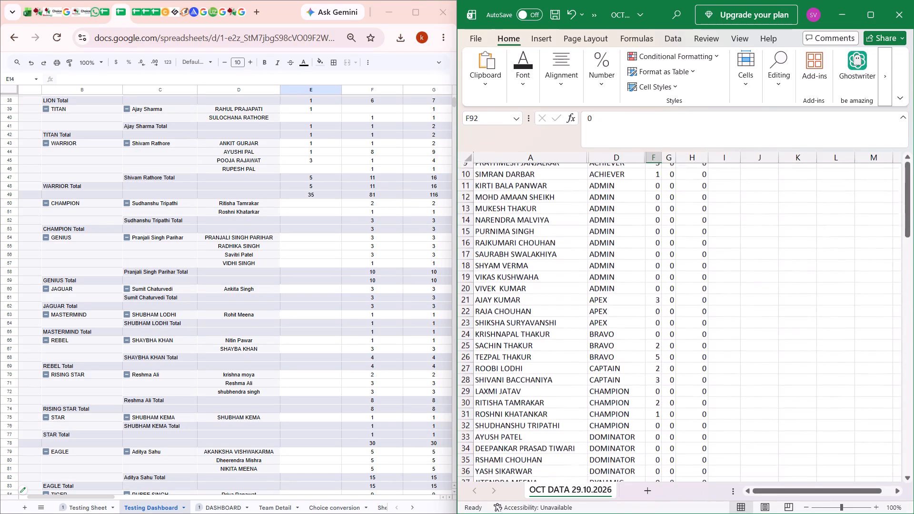
scroll(655, 422, down, 1)
click(656, 421)
scroll(656, 421, down, 1)
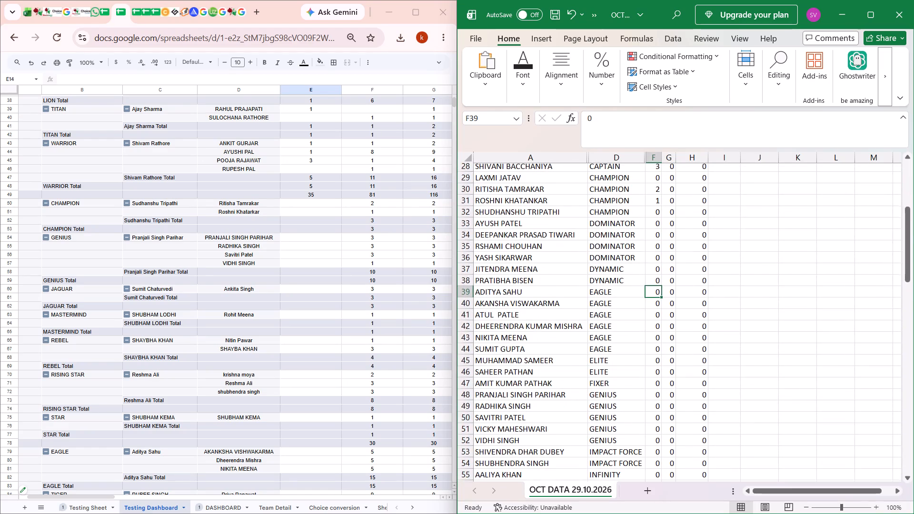
scroll(656, 421, down, 1)
scroll(384, 415, down, 1)
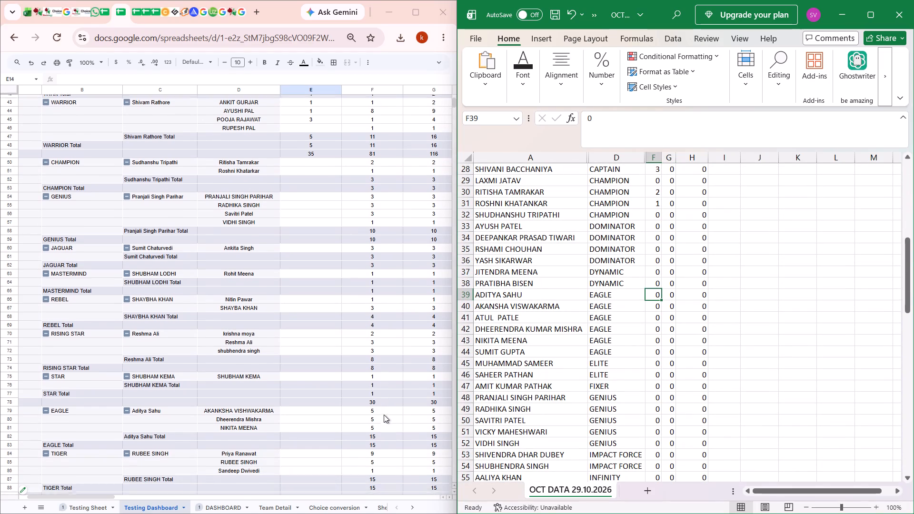
scroll(384, 415, down, 1)
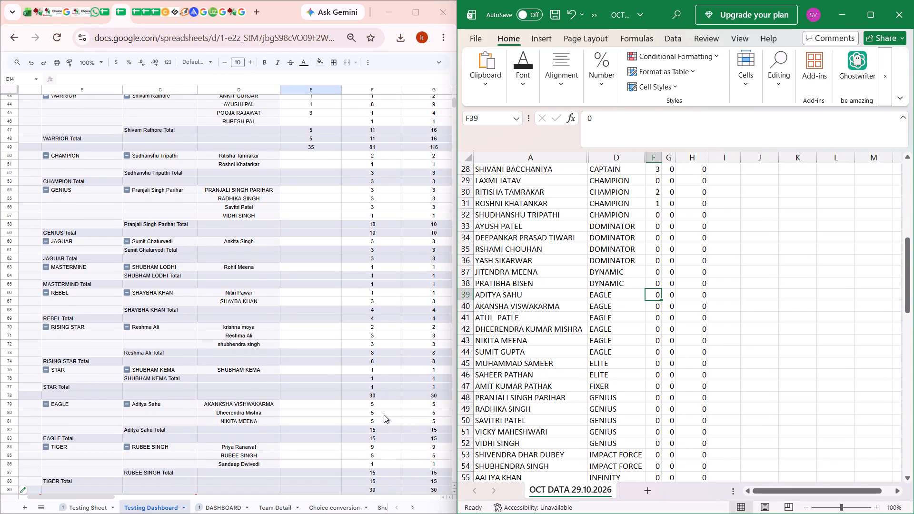
key(Return)
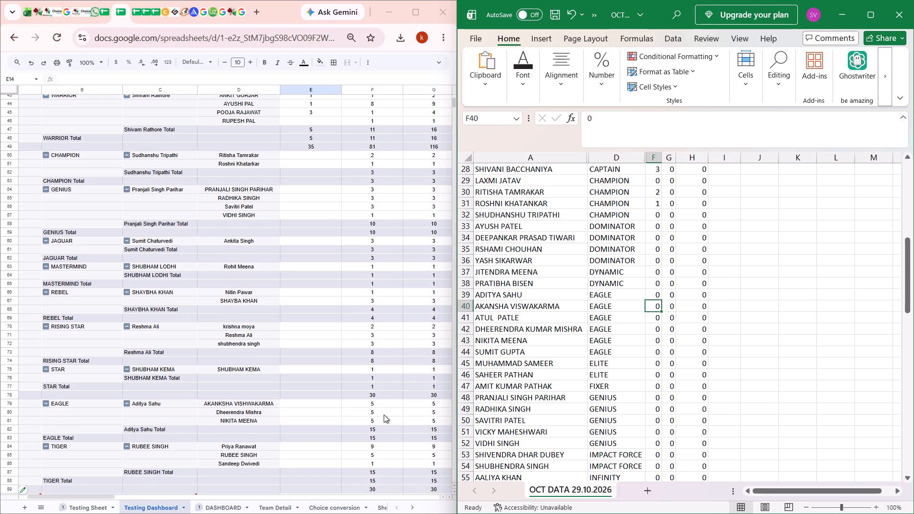
key(5)
key(Return)
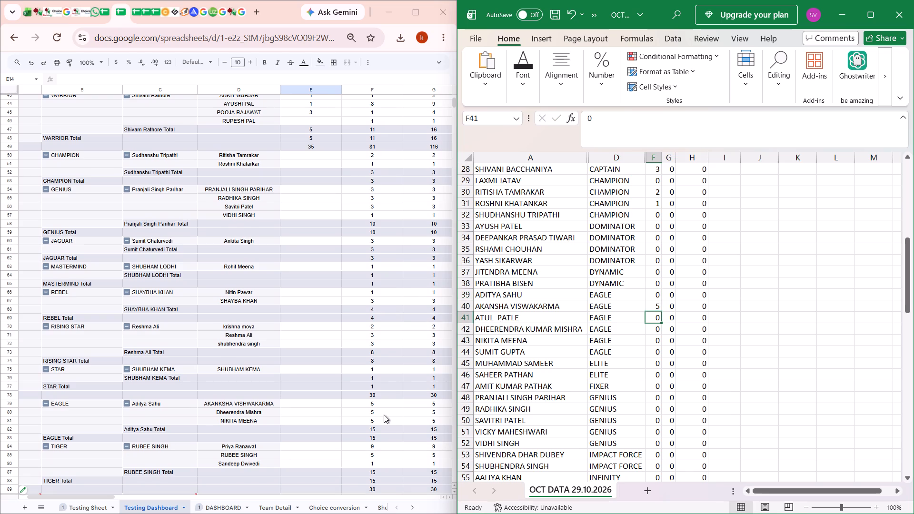
key(Return)
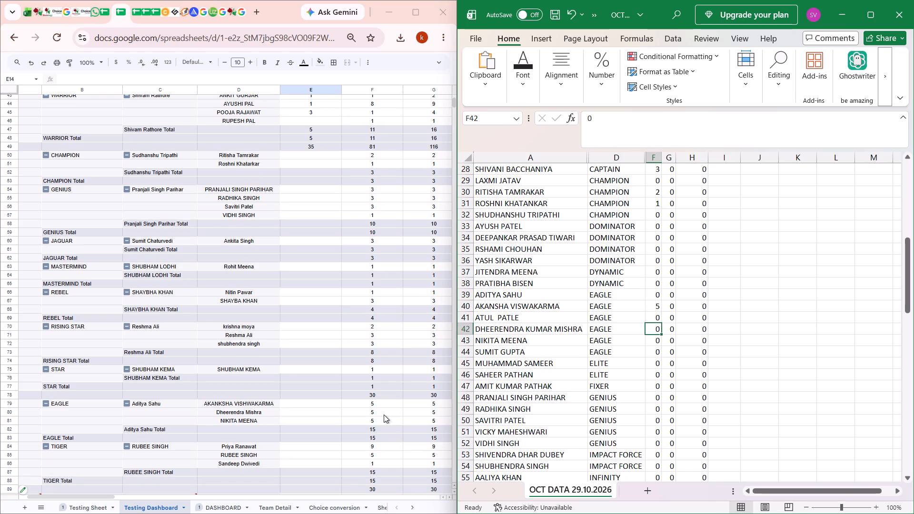
key(5)
key(Return)
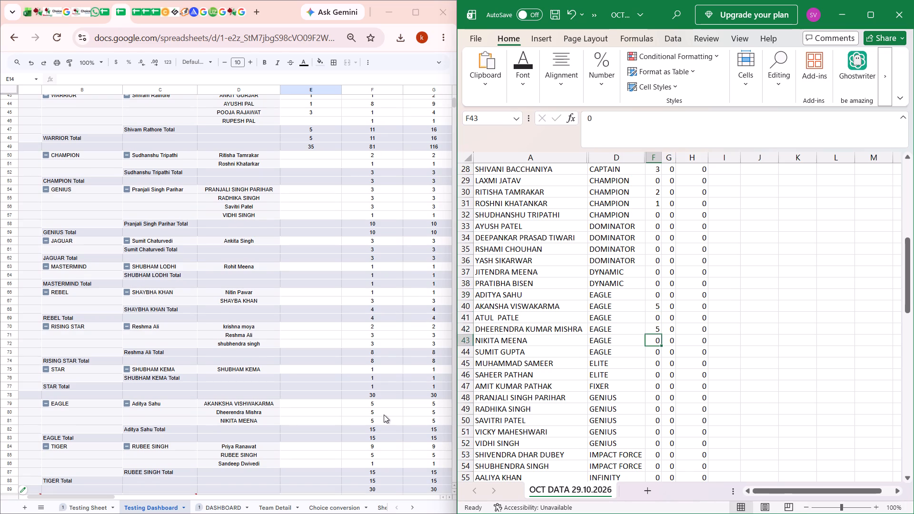
key(5)
key(Return)
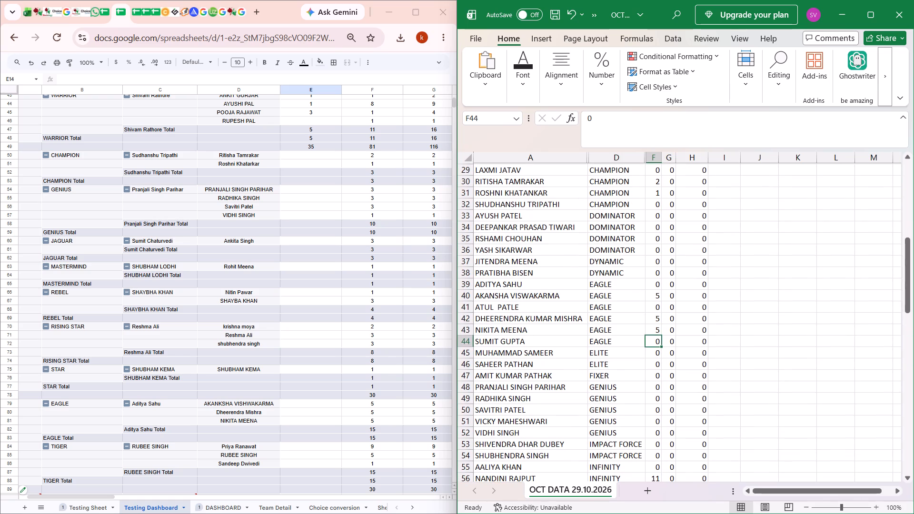
Enter the GENIUS team's acc counts from the dashboard: 3 in F48, F49 and F50, and 1 in F52.
click(654, 385)
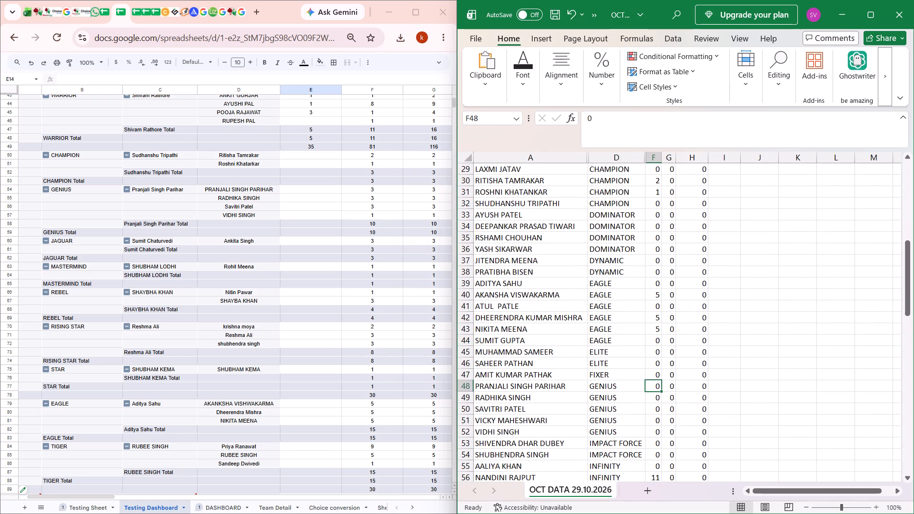
key(3)
key(Return)
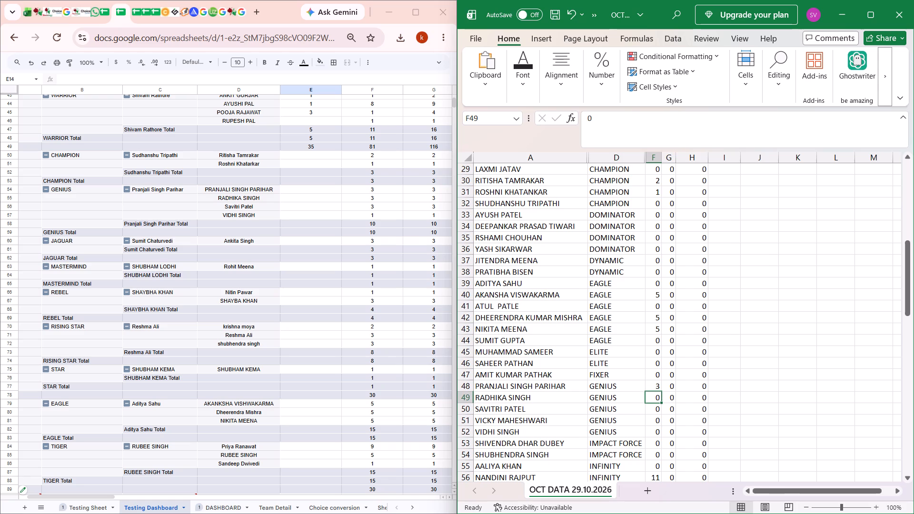
key(3)
key(Return)
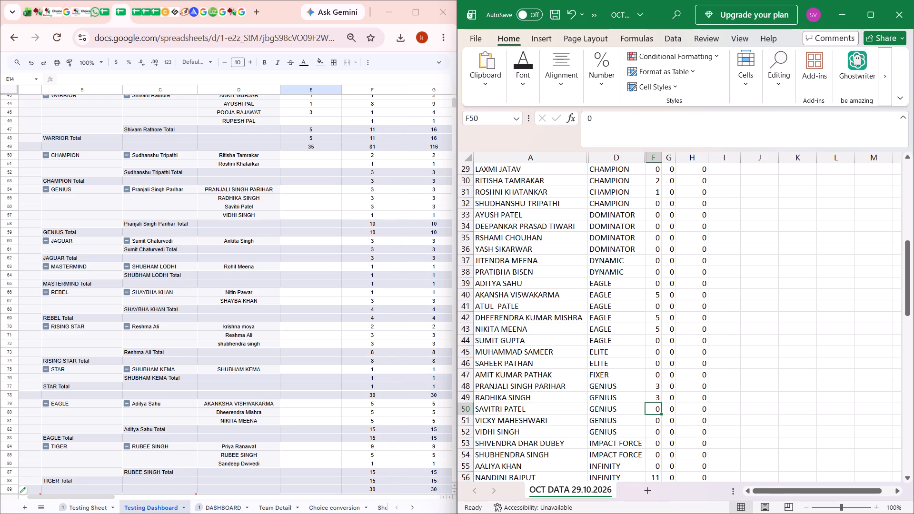
key(3)
key(Return)
key(Return)
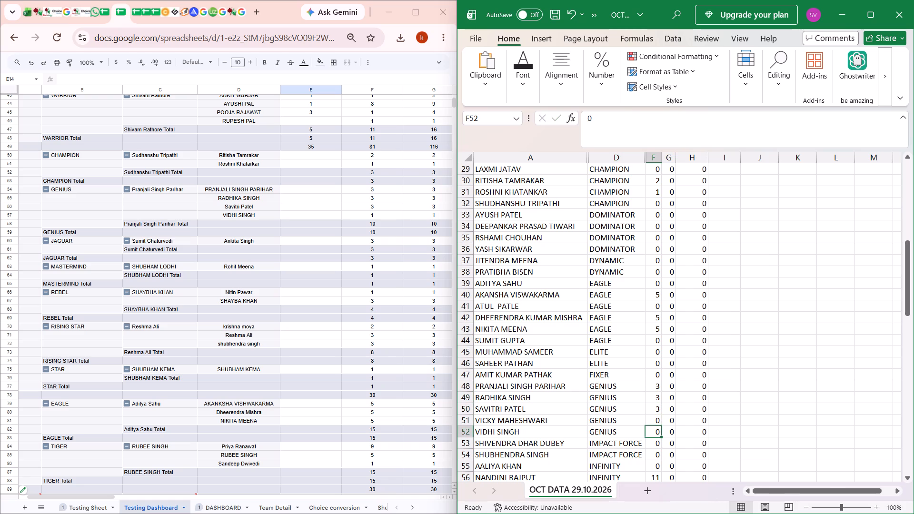
key(1)
key(Return)
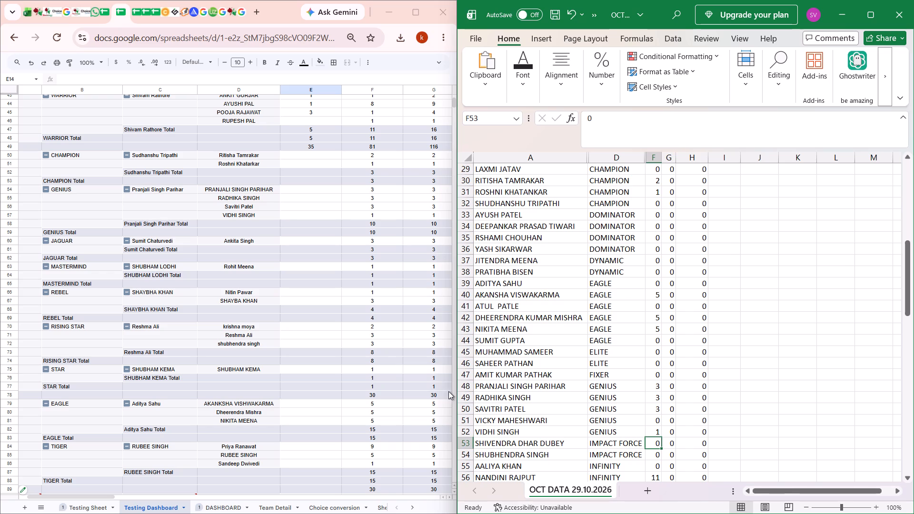
Set the acc count of the FIXER agent in F47 to 6, using the dashboard's FIXER team total.
scroll(350, 392, down, 3)
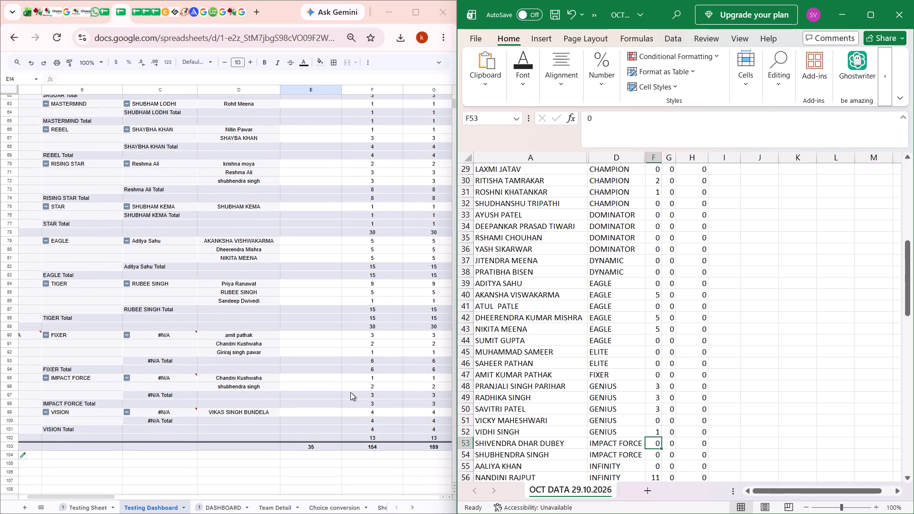
click(656, 374)
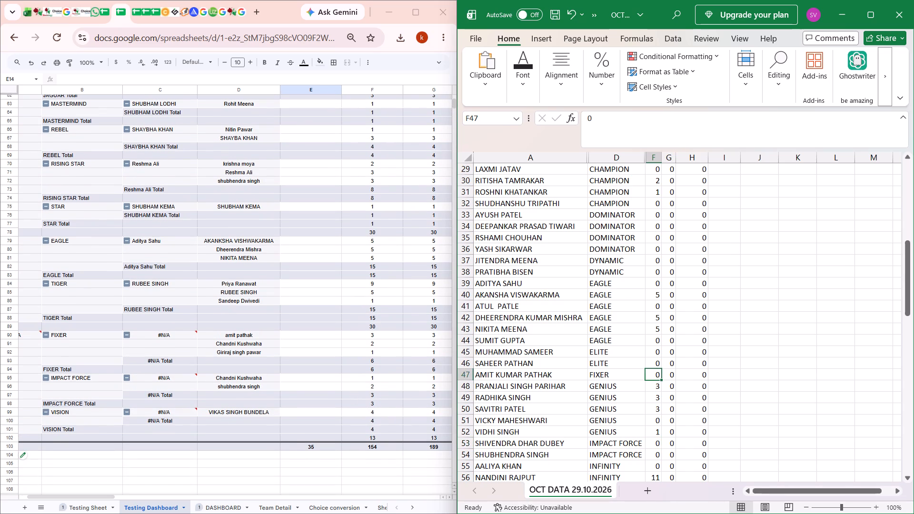
key(6)
key(Return)
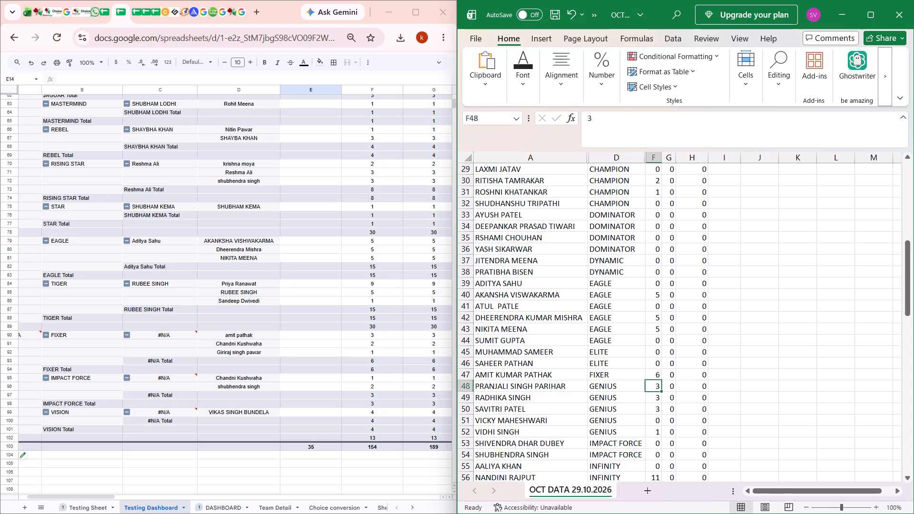
Enter the IMPACT FORCE team's acc counts from the dashboard: 1 in F53 and 2 in F54.
scroll(656, 374, down, 1)
click(660, 355)
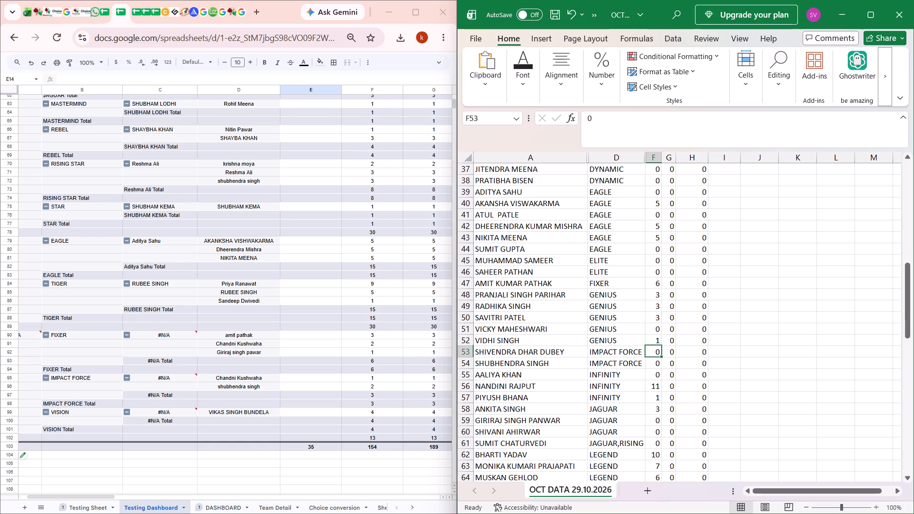
key(1)
key(Return)
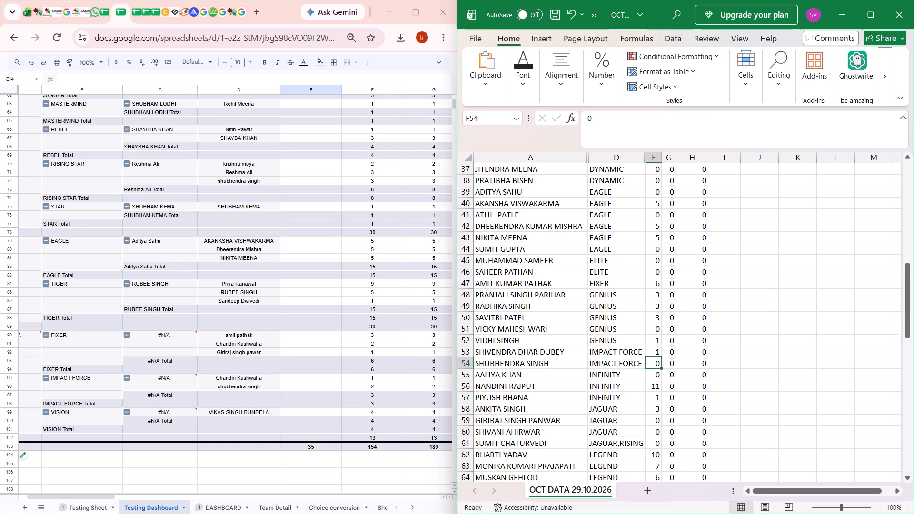
key(2)
key(Return)
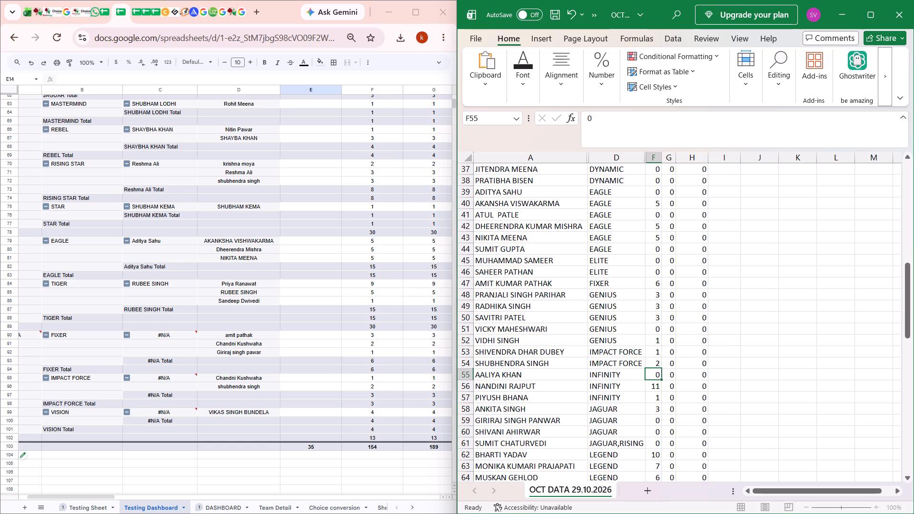
Set the acc count of the last VISION agent in F104 to 4, matching the dashboard.
scroll(660, 355, down, 5)
scroll(660, 355, up, 1)
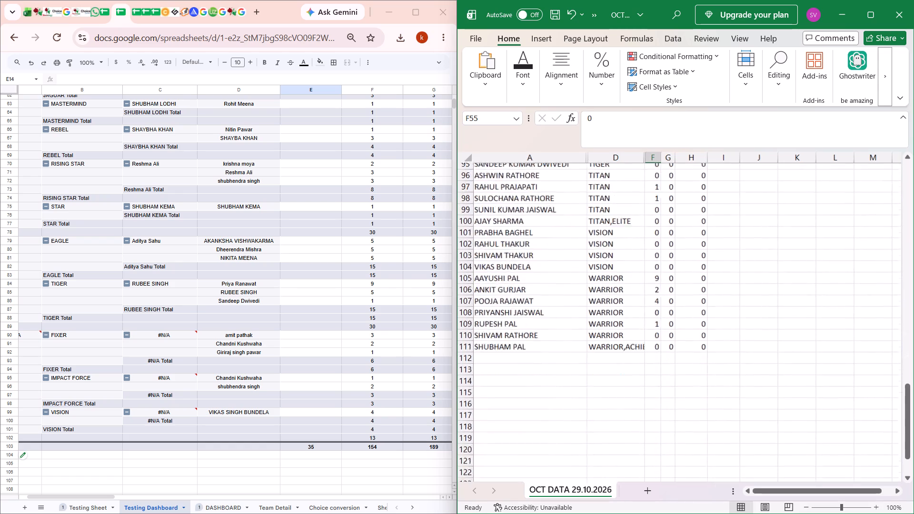
scroll(660, 355, up, 1)
scroll(647, 297, up, 1)
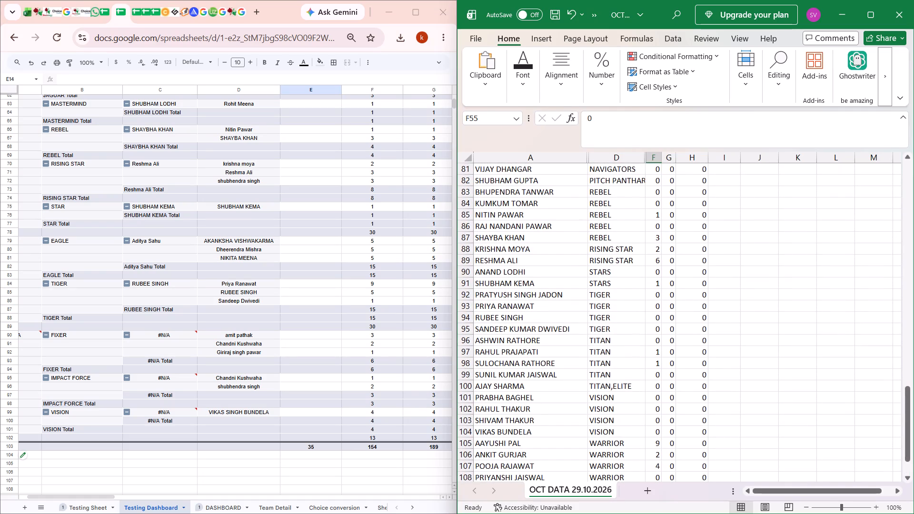
click(656, 433)
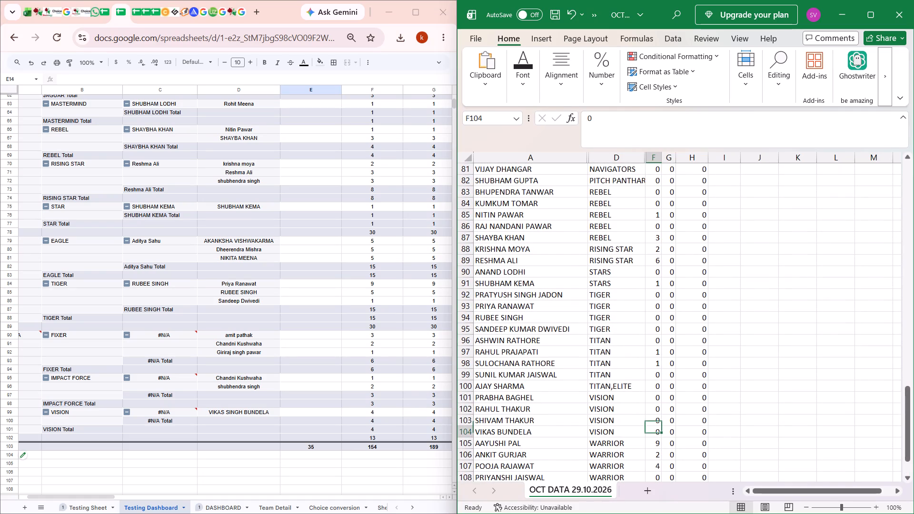
key(4)
key(Return)
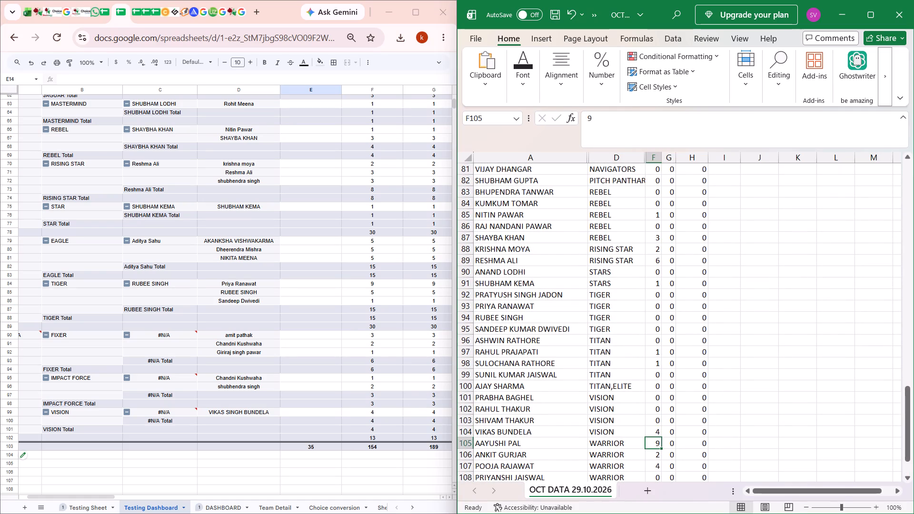
Enter the TIGER team's acc counts from the dashboard: 9 in F93, 5 in F94 and 1 in F95.
click(656, 299)
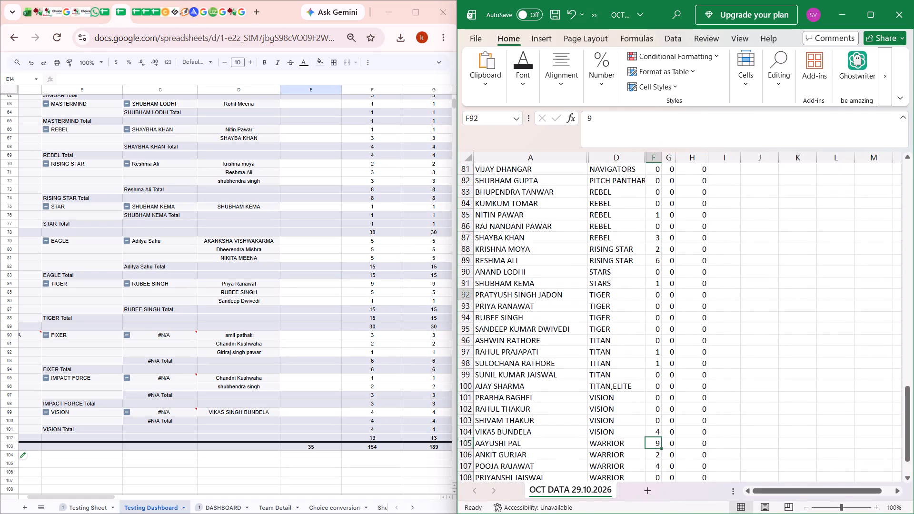
key(Return)
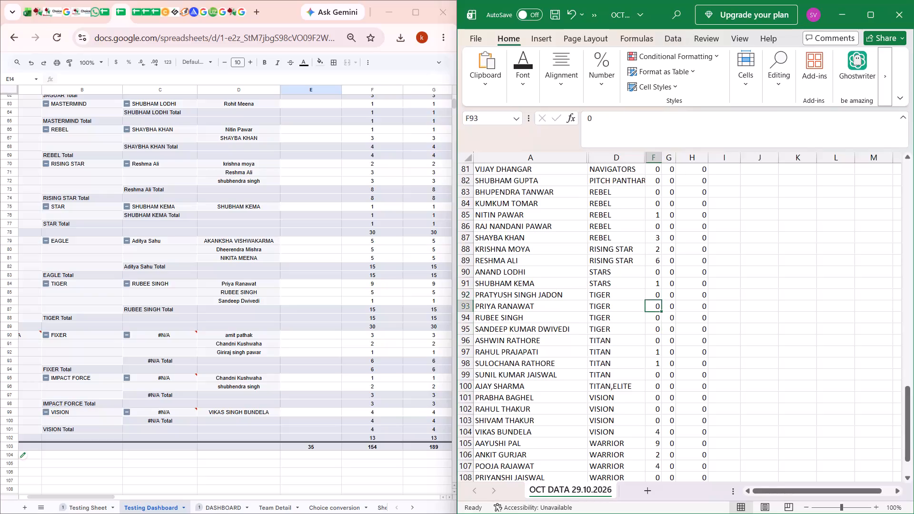
key(9)
key(Return)
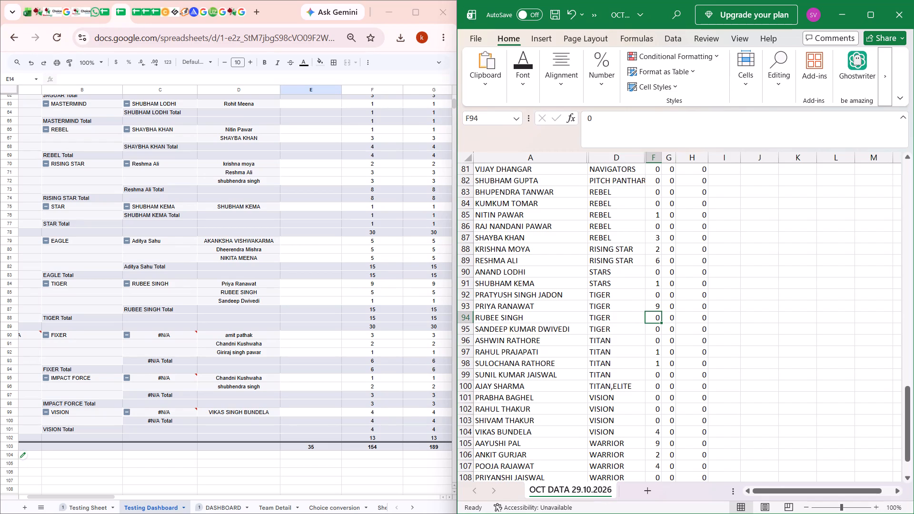
key(5)
key(Return)
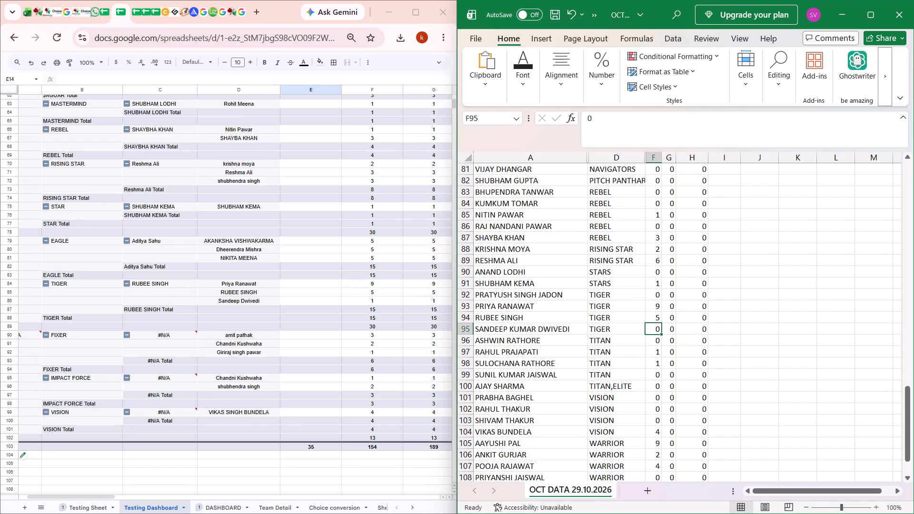
key(1)
key(Return)
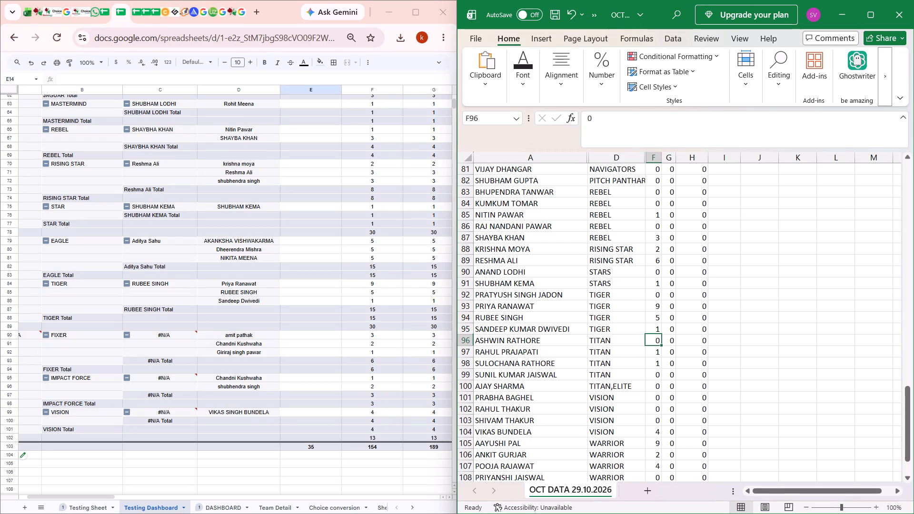
Check the sum of the acc column from F2 to F111 against the dashboard's grand total.
key(Right)
key(ctrl+Up)
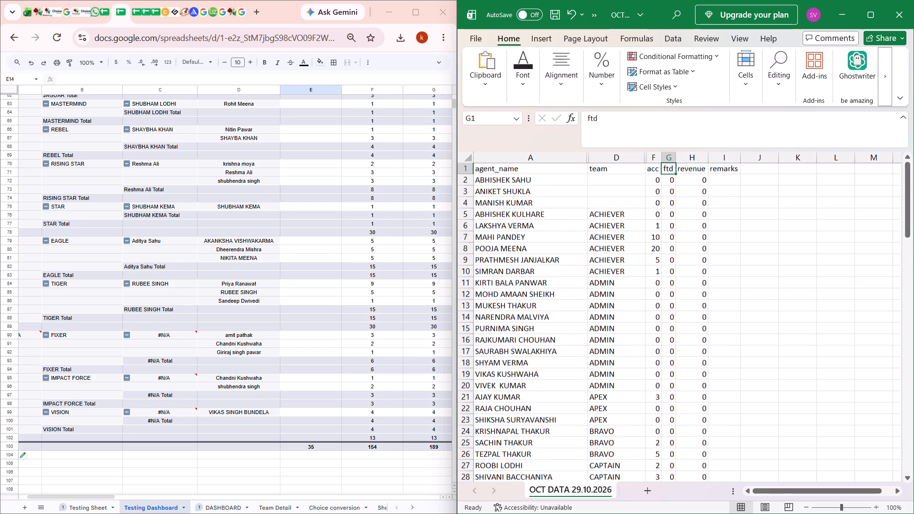
key(Down)
scroll(443, 303, left, 1)
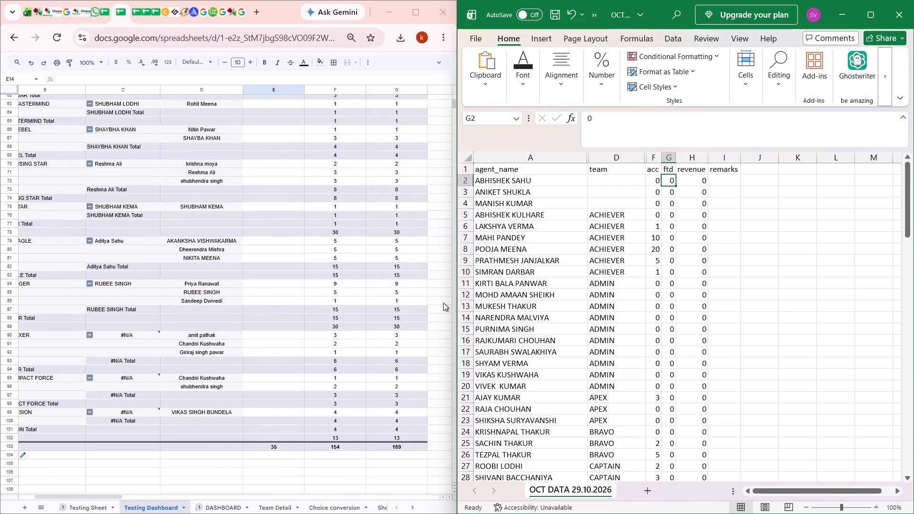
key(Left)
key(ctrl+shift+Down)
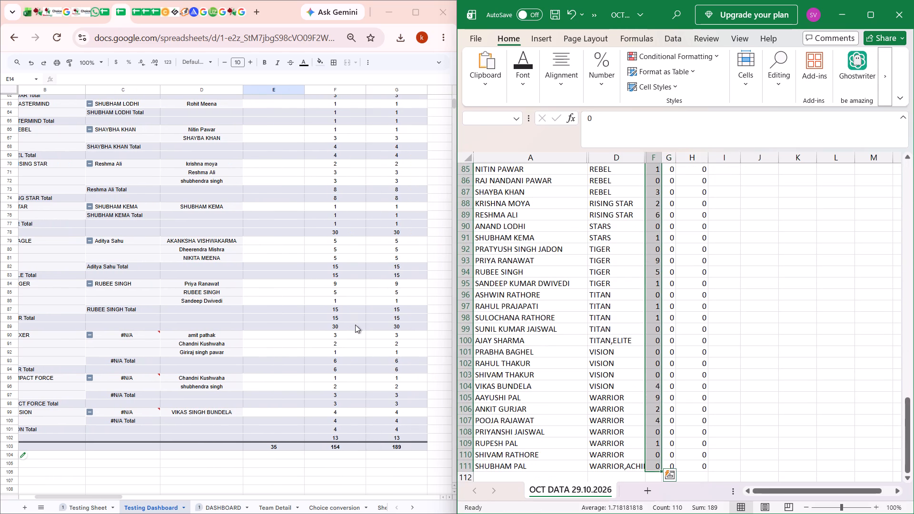
Enter the ACHIEVER team's ftd counts from the dashboard's Total FTD table: 1 in G7 and 10 in G8.
scroll(366, 338, left, 3)
scroll(366, 338, up, 3)
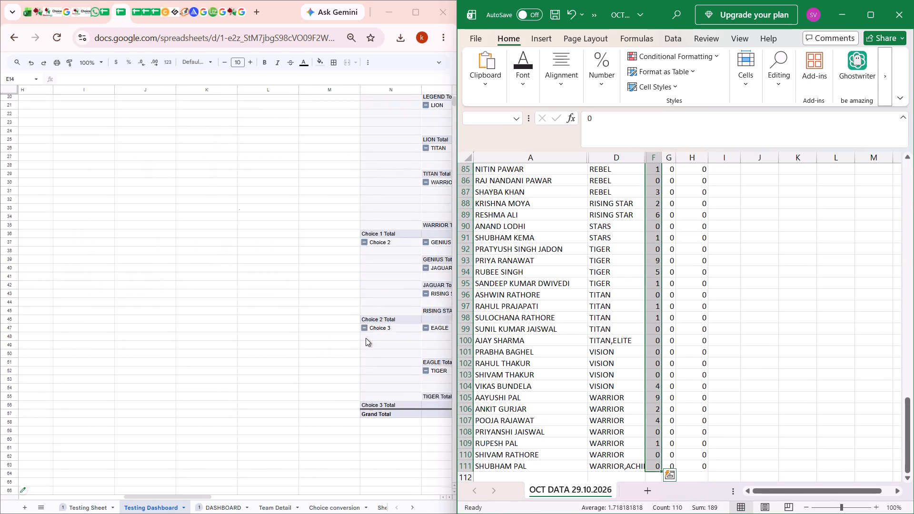
scroll(366, 338, left, 4)
scroll(366, 338, up, 5)
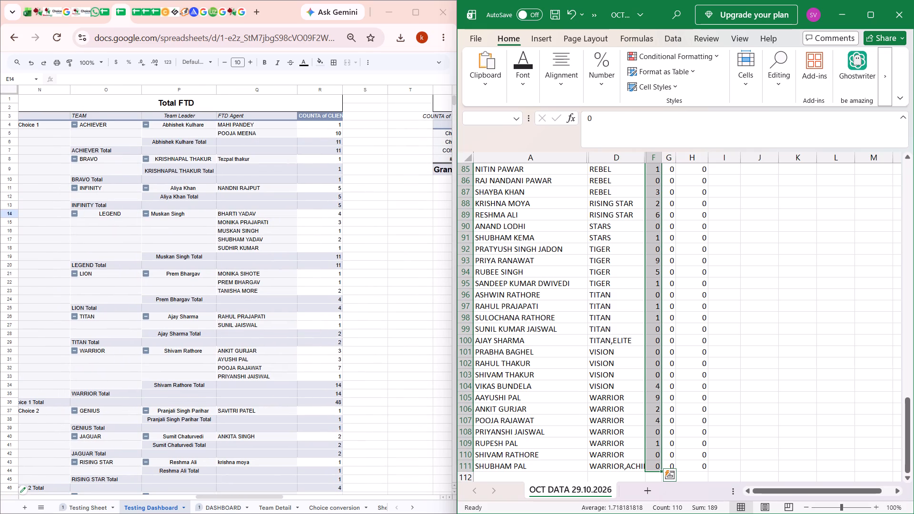
click(674, 211)
key(ctrl+Up)
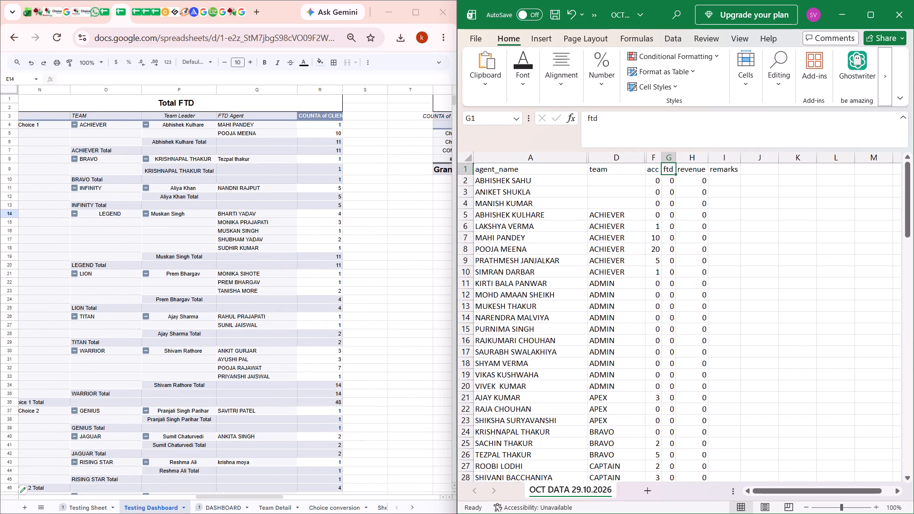
click(674, 215)
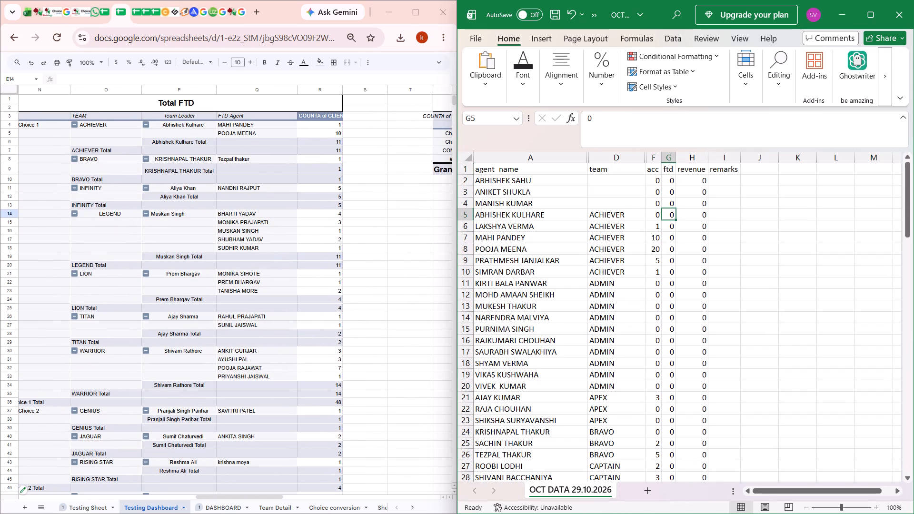
key(Return)
key(Return)
key(1)
key(Return)
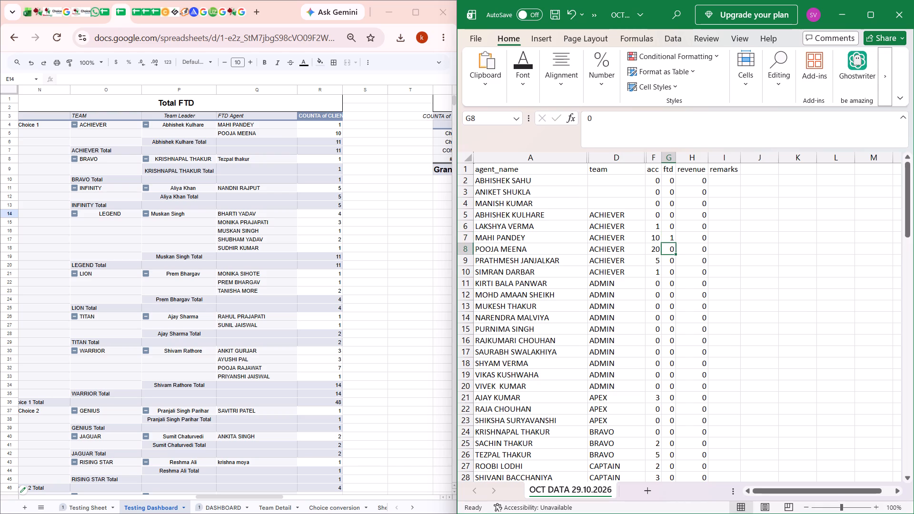
text(10)
key(Return)
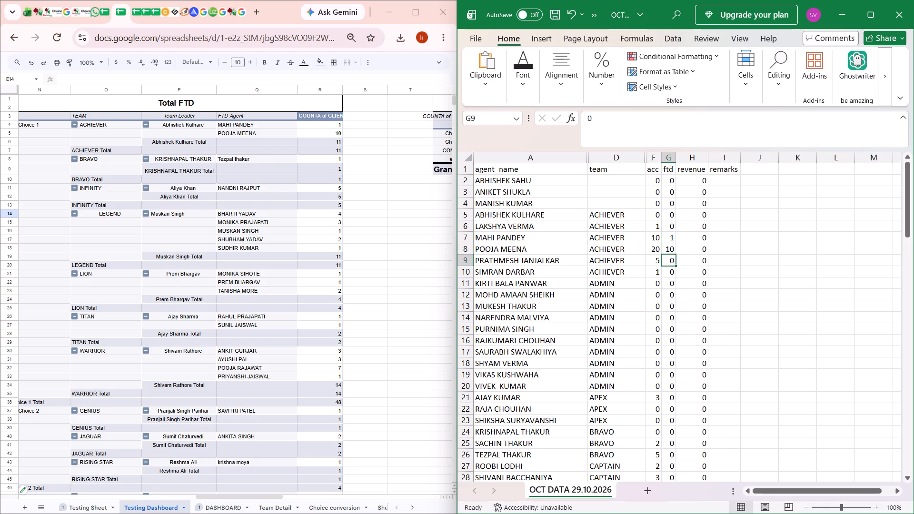
Set the ftd count of the BRAVO agent in G26 to 1, matching the Total FTD table.
key(Return)
key(Return)
key(Return)
key(Return)
key(Return)
key(Return)
key(Return)
key(Return)
key(Return)
key(Return)
key(Return)
key(Return)
key(Return)
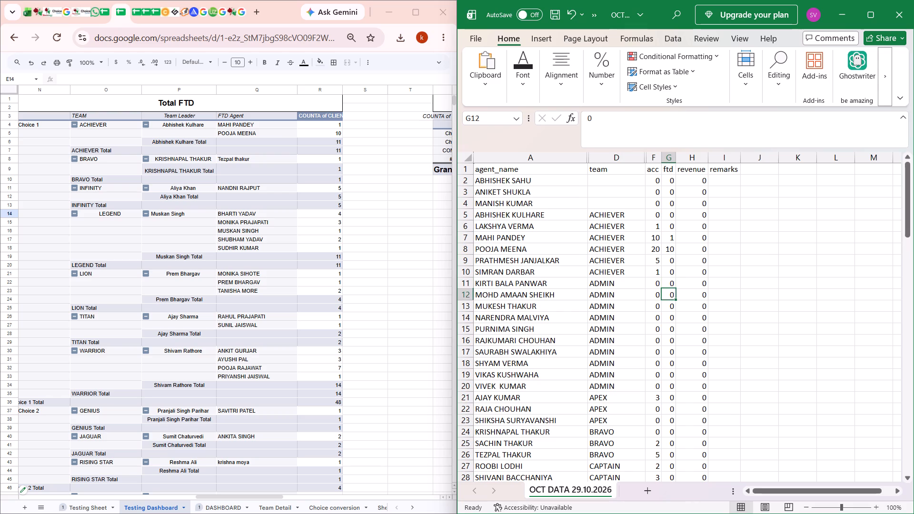
key(Return)
key(Return)
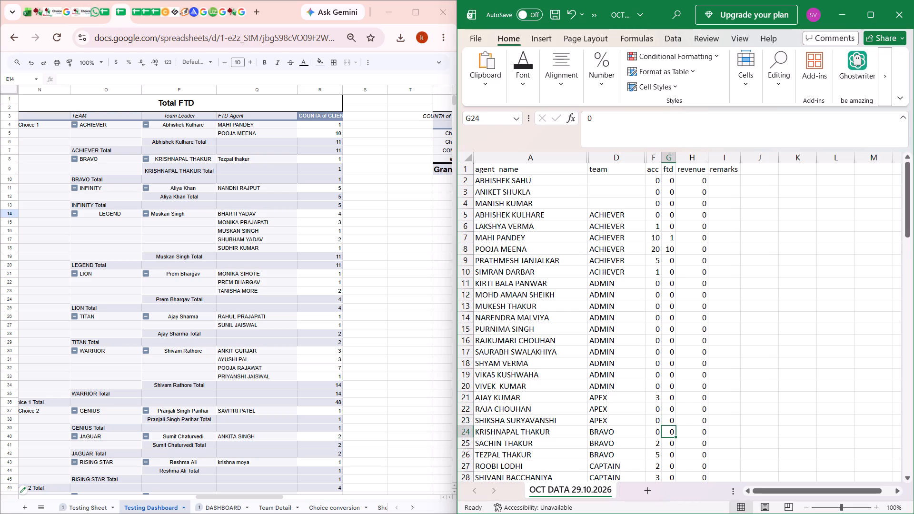
key(Return)
key(Return)
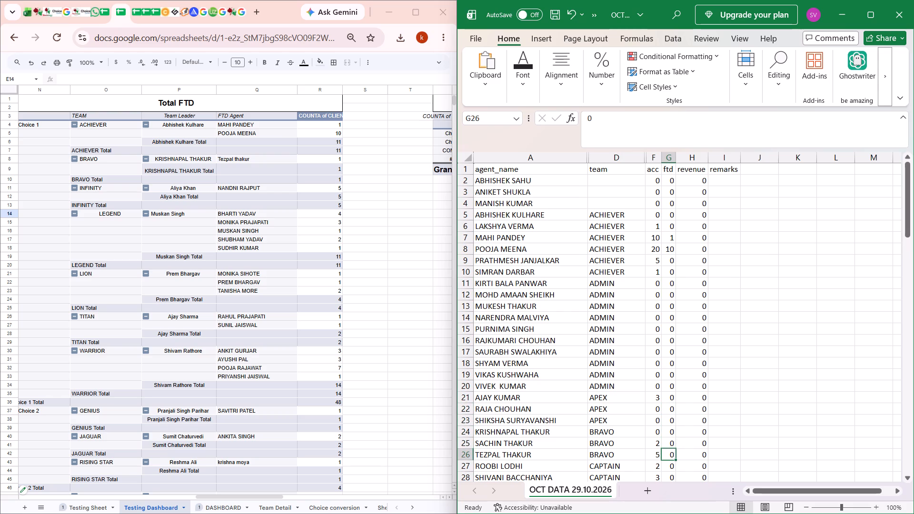
key(1)
key(Return)
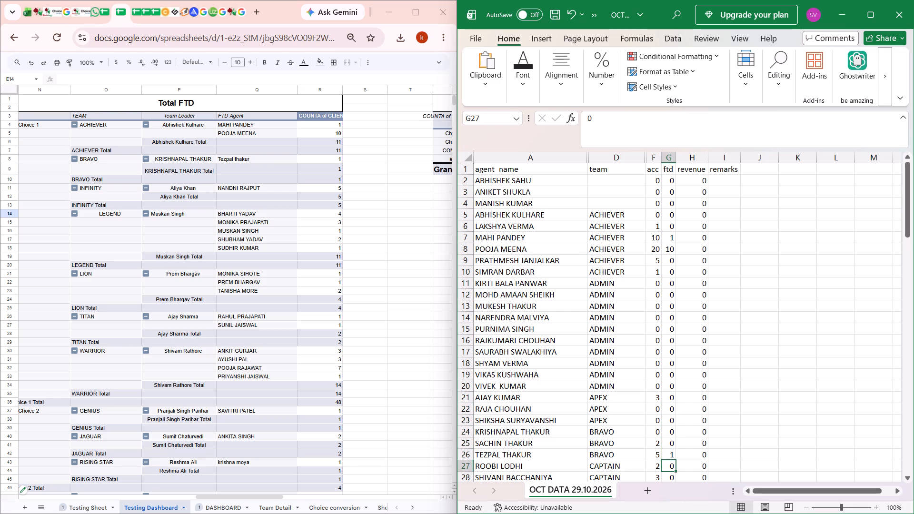
Set the ftd count of the INFINITY agent in G56 to 5, matching the Total FTD table.
key(Return)
key(Return)
key(Return)
key(Return)
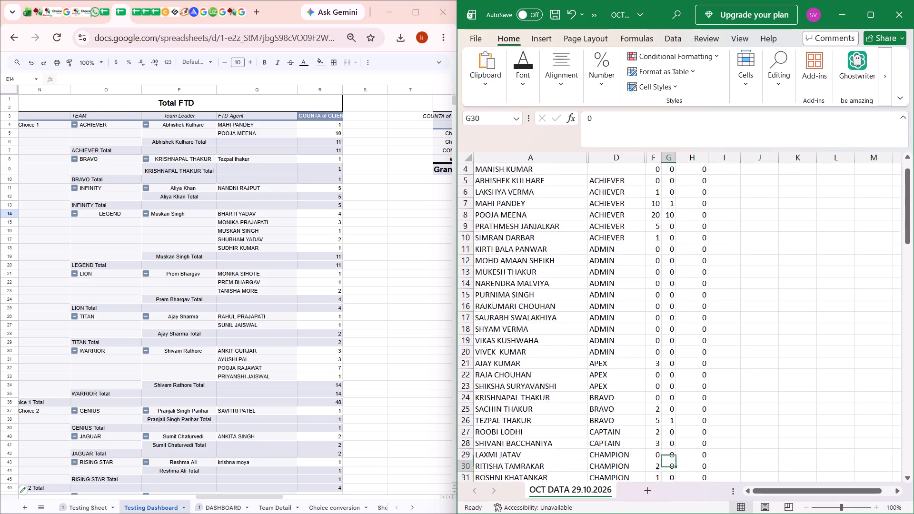
key(Return)
key(Return)
key(Return)
key(Return)
key(Return)
key(Return)
key(Return)
key(Return)
key(Return)
key(Return)
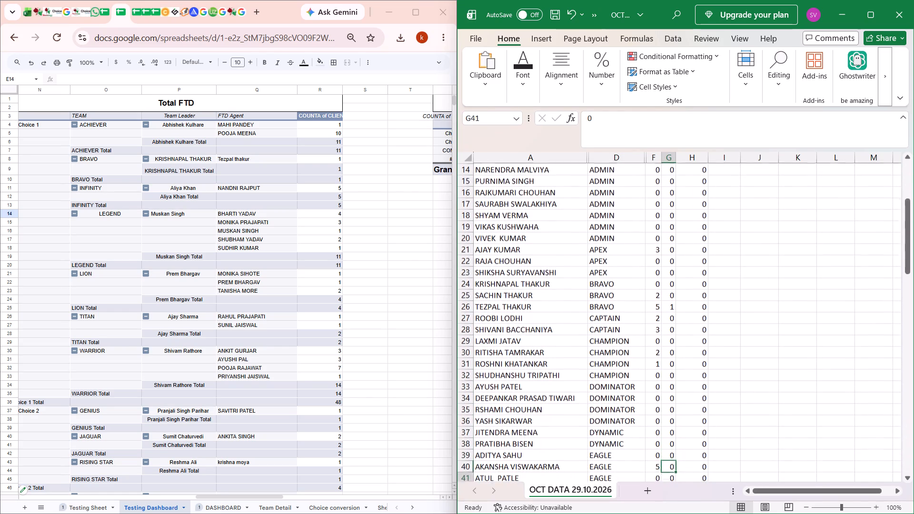
key(Return)
key(Return)
key(Return)
key(Return)
key(Return)
key(Return)
key(Return)
key(Return)
key(Return)
key(Return)
key(Return)
key(Return)
key(Return)
key(Return)
key(Return)
key(Return)
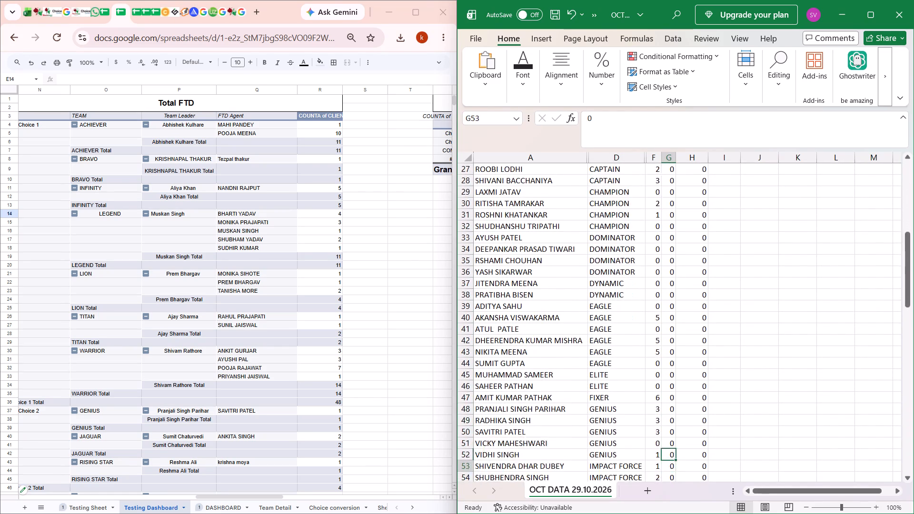
key(Up)
key(Up)
key(Up)
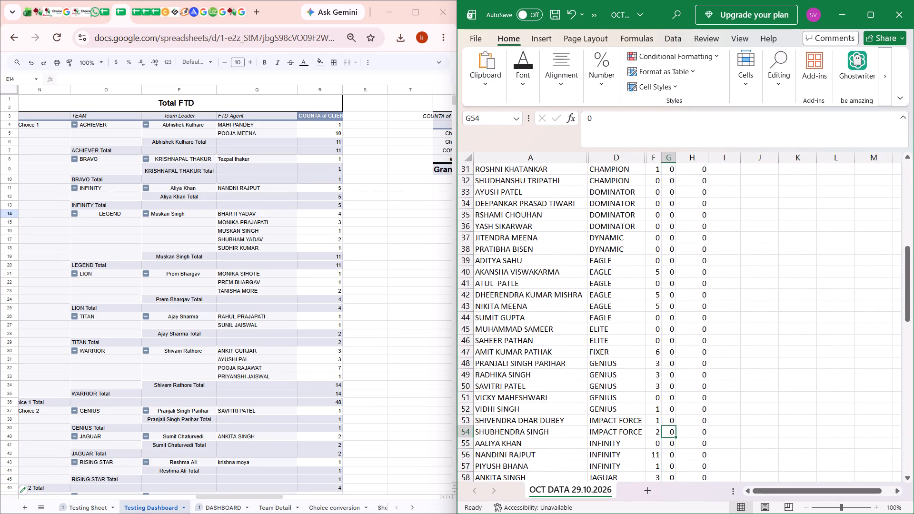
key(Down)
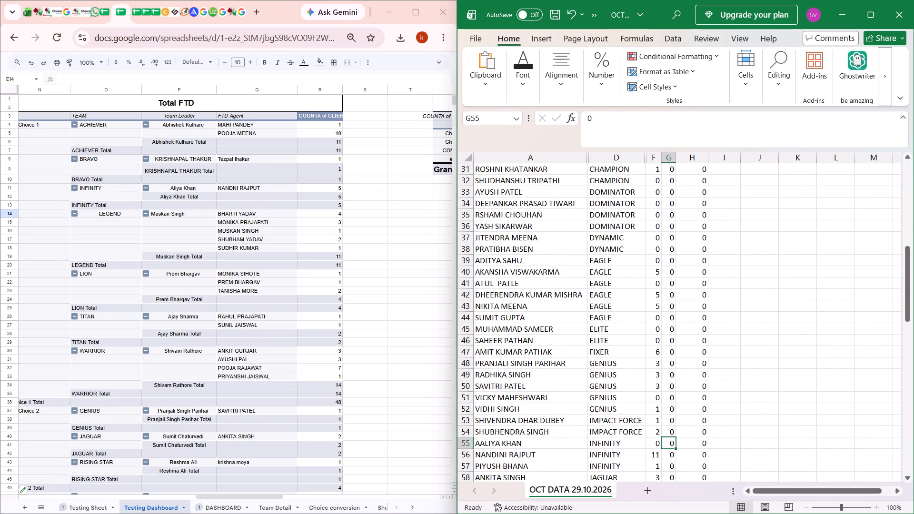
key(Return)
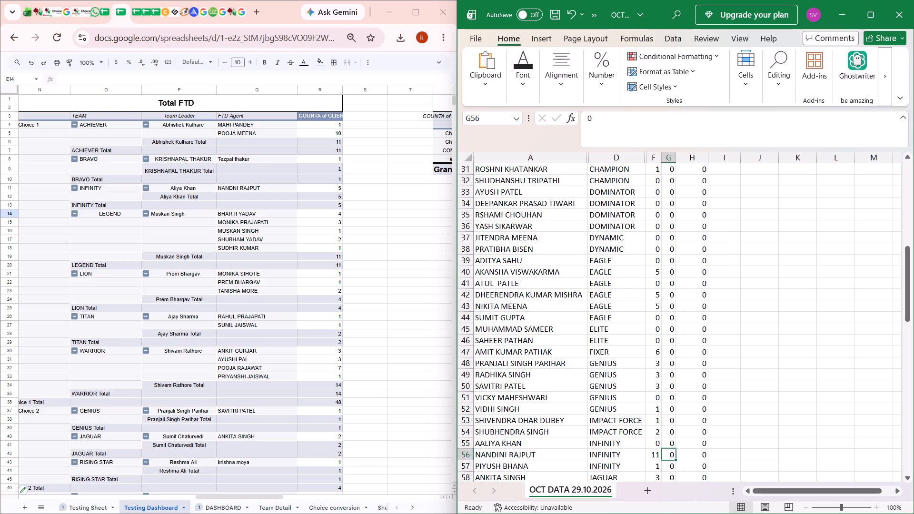
key(5)
key(Return)
Enter the ftd counts of the first two LEGEND agents from the Total FTD table: 4 in G62 and 3 in G63.
key(Return)
key(Return)
key(Return)
key(Return)
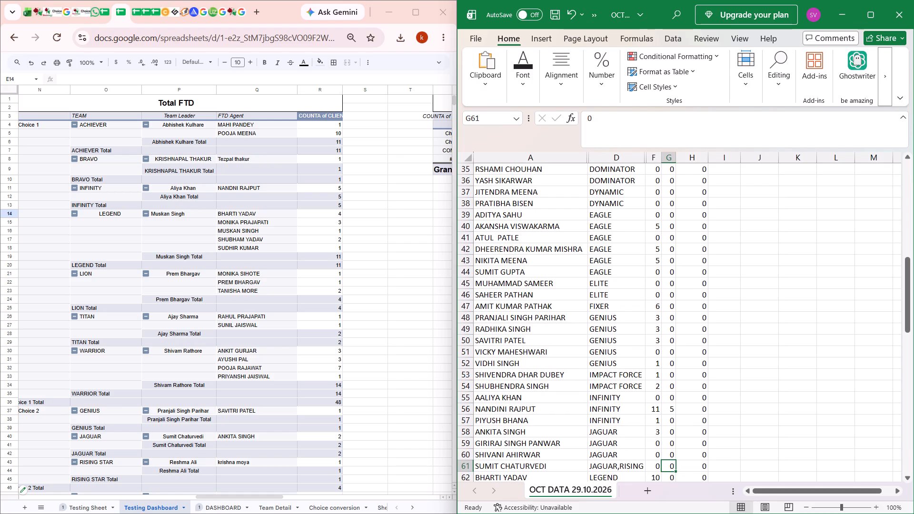
key(Return)
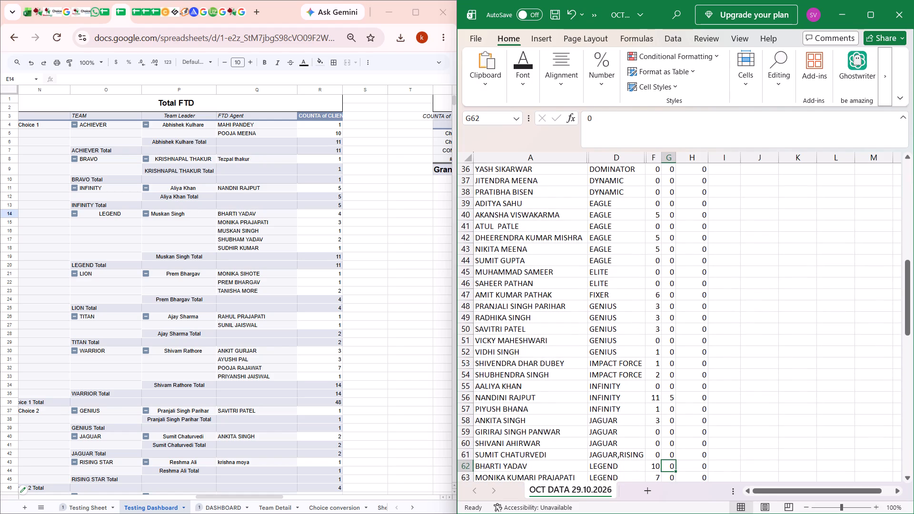
key(4)
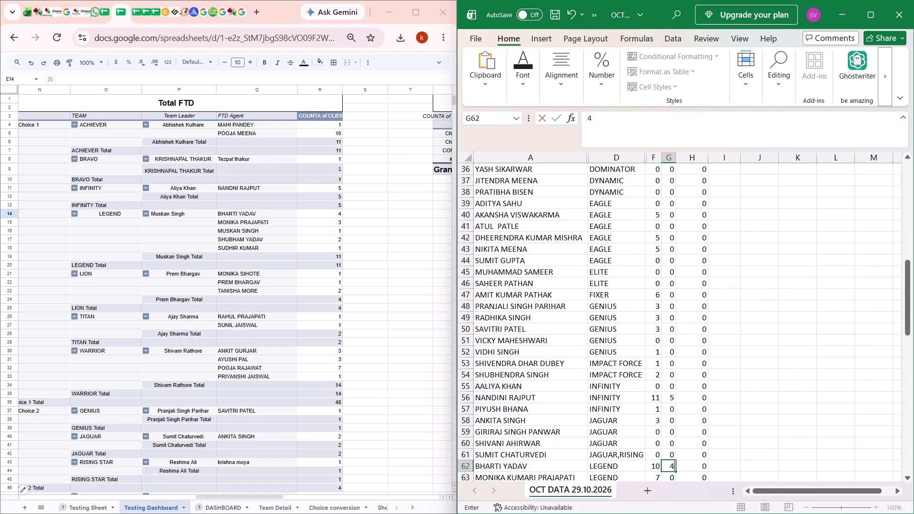
key(Return)
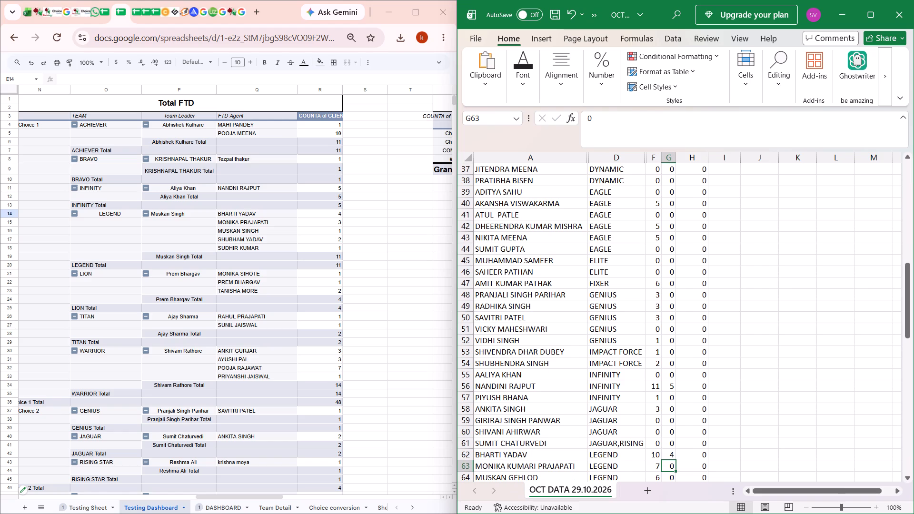
key(3)
key(Return)
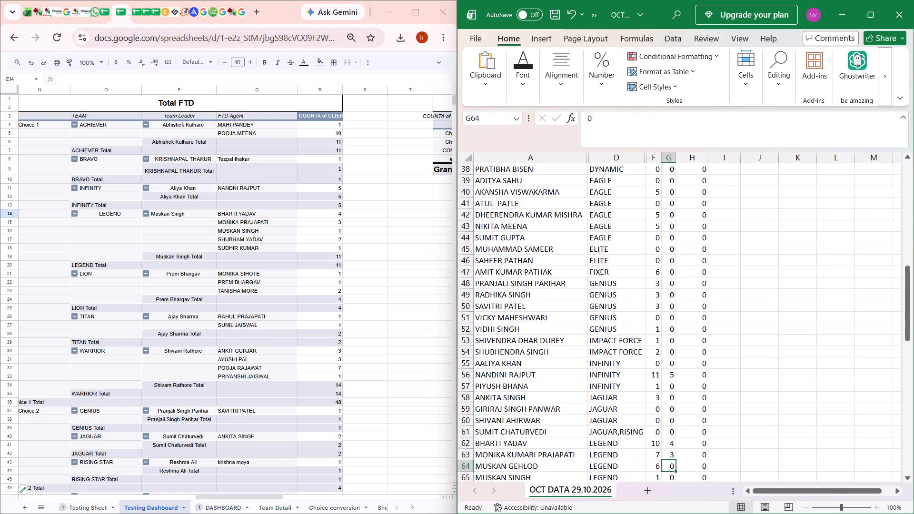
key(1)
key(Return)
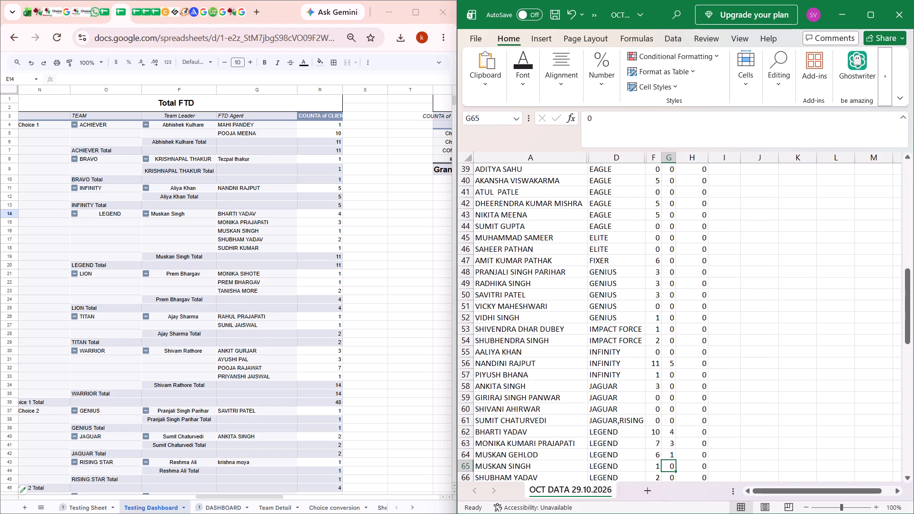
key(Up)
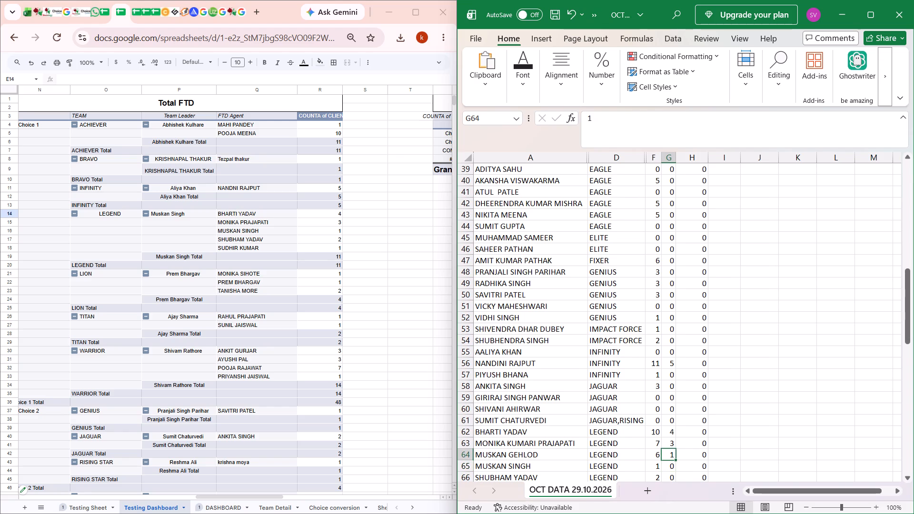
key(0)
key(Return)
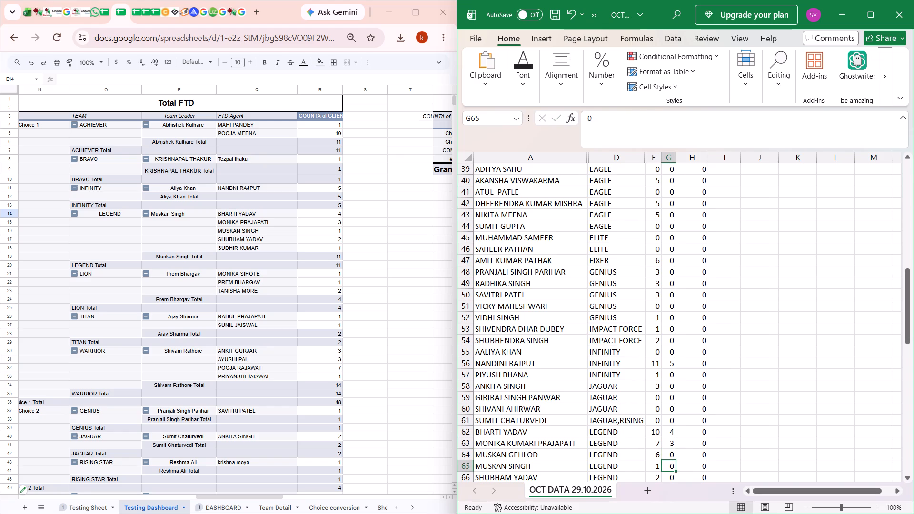
Enter the remaining LEGEND ftd counts from the Total FTD table: 1 in G65, 2 in G66 and 1 in G68.
key(1)
key(Return)
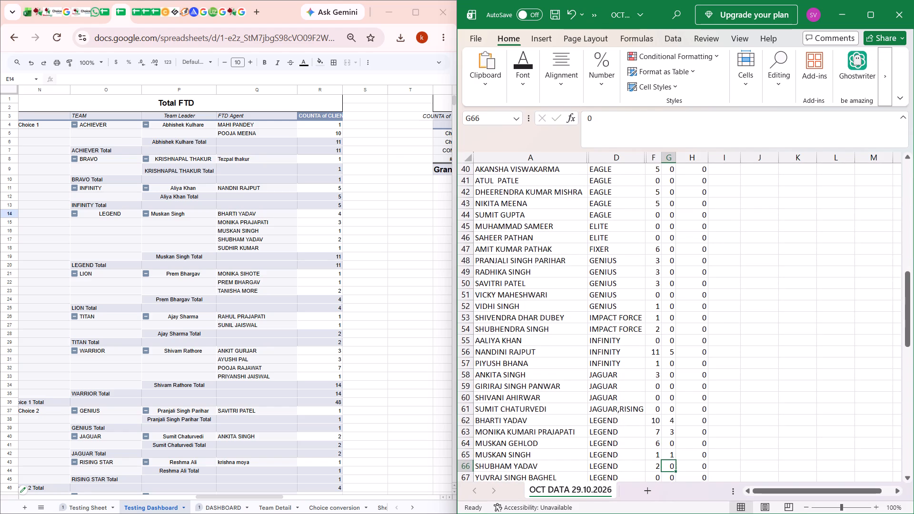
key(2)
key(Return)
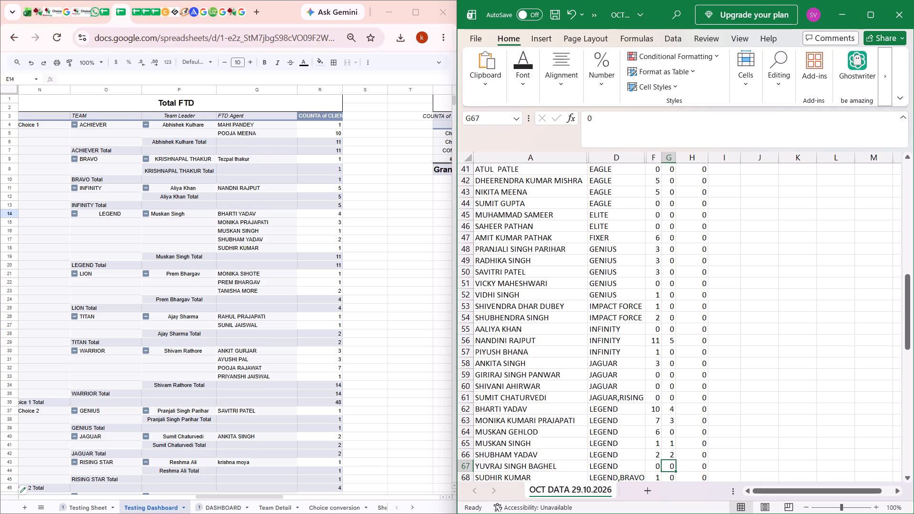
key(Return)
key(1)
key(Return)
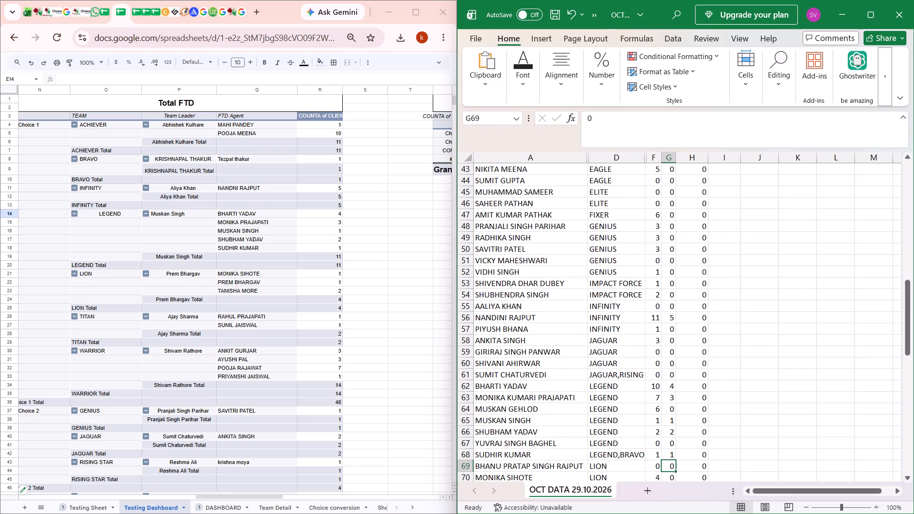
Enter the LION team's ftd counts from the Total FTD table: 1 in G70, 1 in G71 and 2 in G73.
key(Return)
key(1)
key(Return)
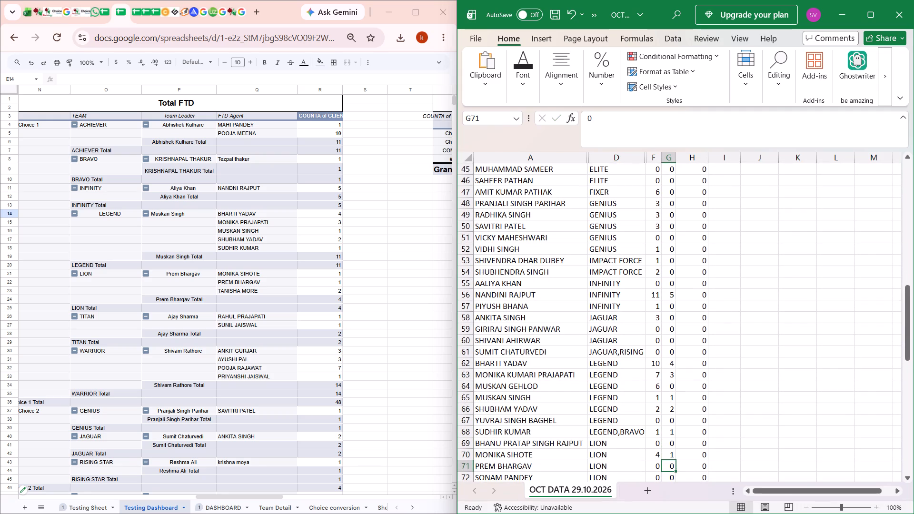
key(1)
key(Return)
key(Return)
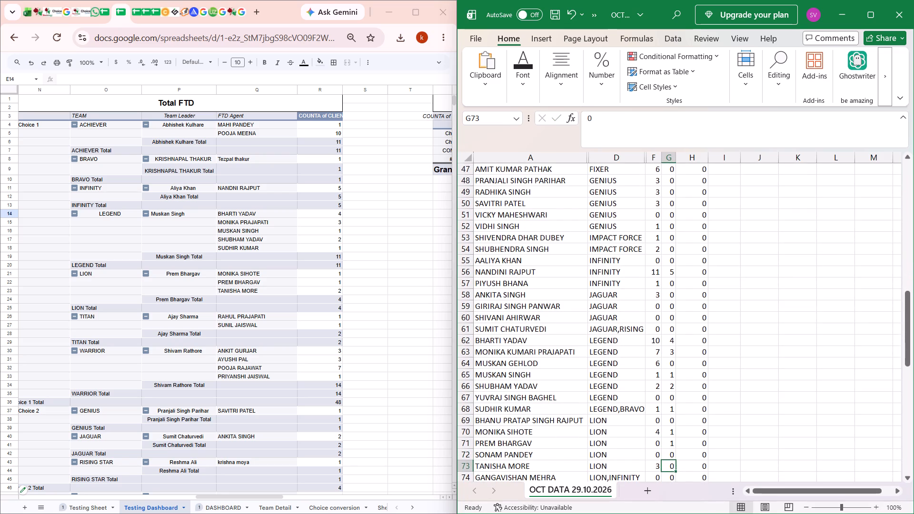
key(2)
key(Return)
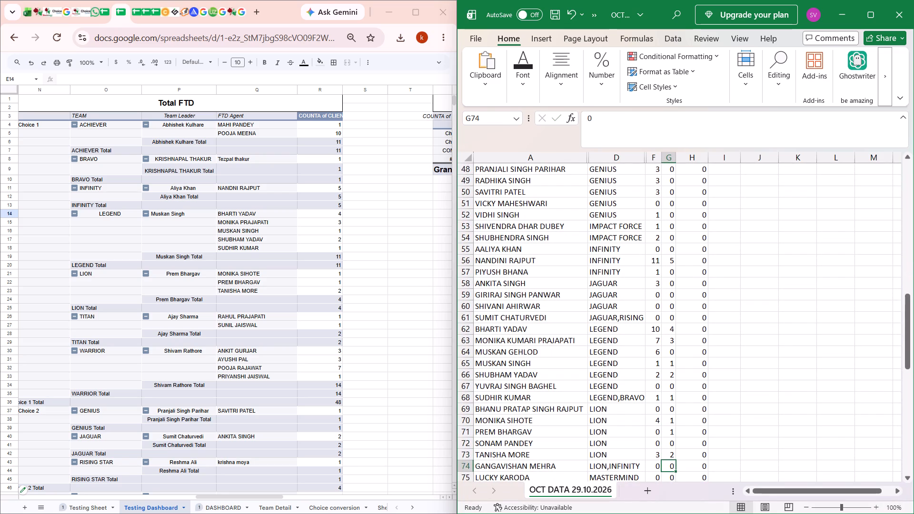
Enter the TITAN team's ftd counts from the Total FTD table: 1 in G97 and 1 in G99.
key(Return)
key(Return)
key(Return)
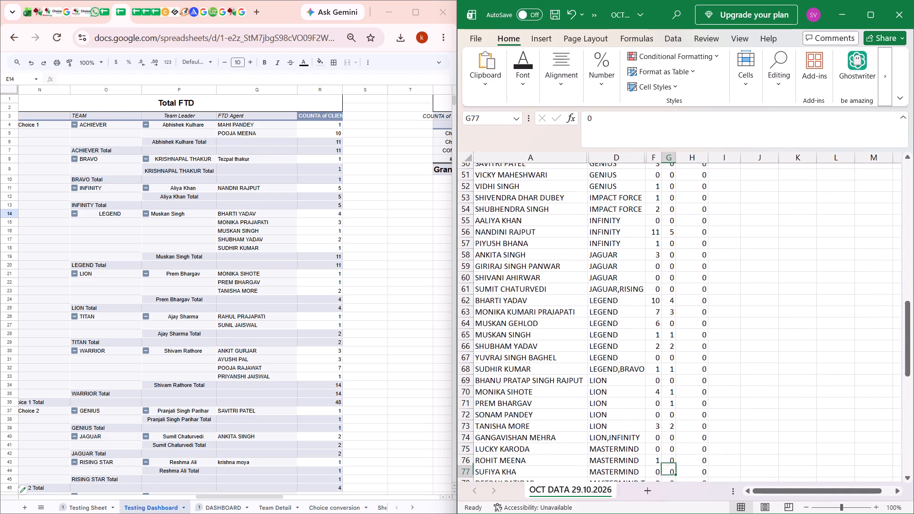
key(Return)
key(Return)
key(Return)
key(Return)
key(Return)
key(Return)
key(Return)
key(Return)
key(Return)
key(Return)
key(Return)
key(Return)
key(Return)
key(Return)
key(Return)
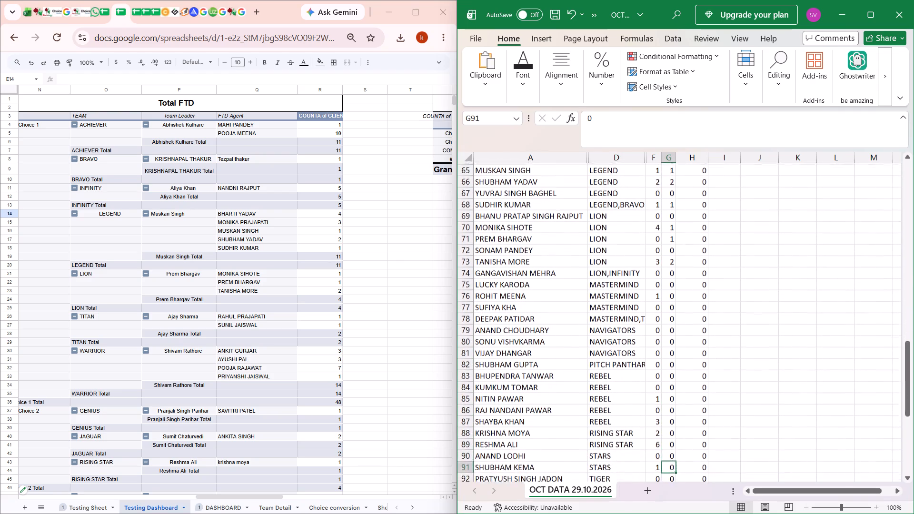
key(Return)
key(Return)
key(Return)
key(Return)
key(Return)
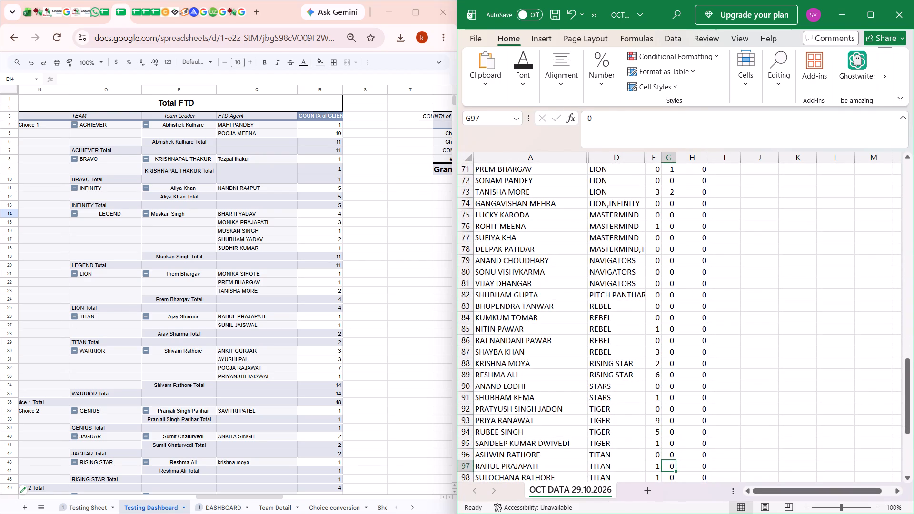
key(1)
key(Return)
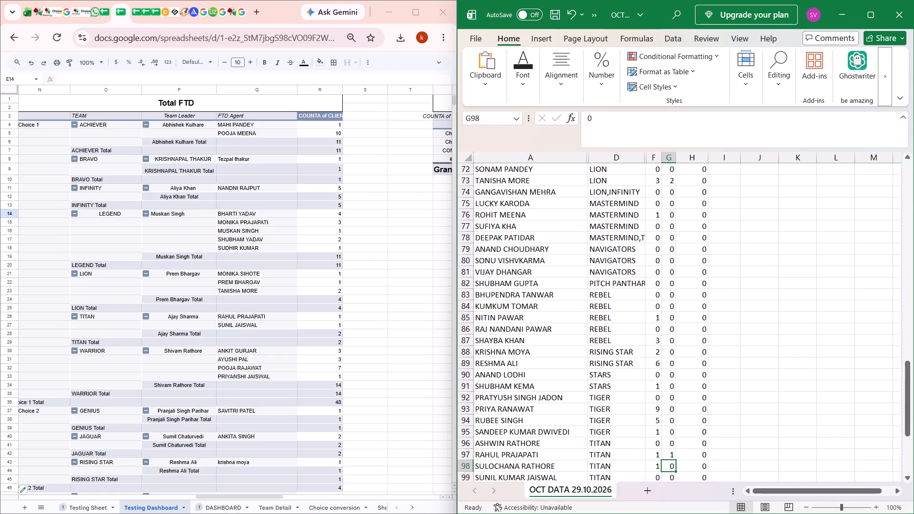
key(Return)
key(1)
key(Return)
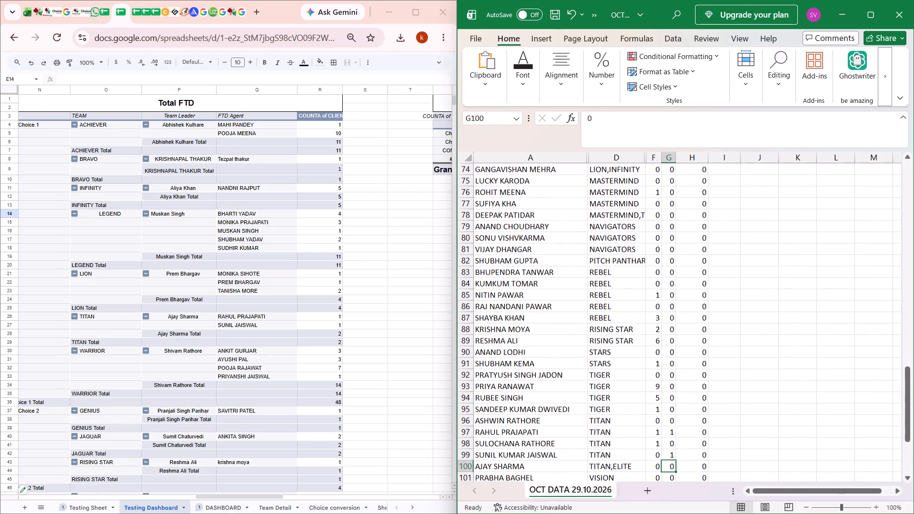
Enter the WARRIOR team's ftd counts from the Total FTD table: 3 in G105, 3 in G106, 7 in G107 and 1 in G108.
key(Return)
key(Return)
key(Return)
key(Return)
key(Return)
key(Return)
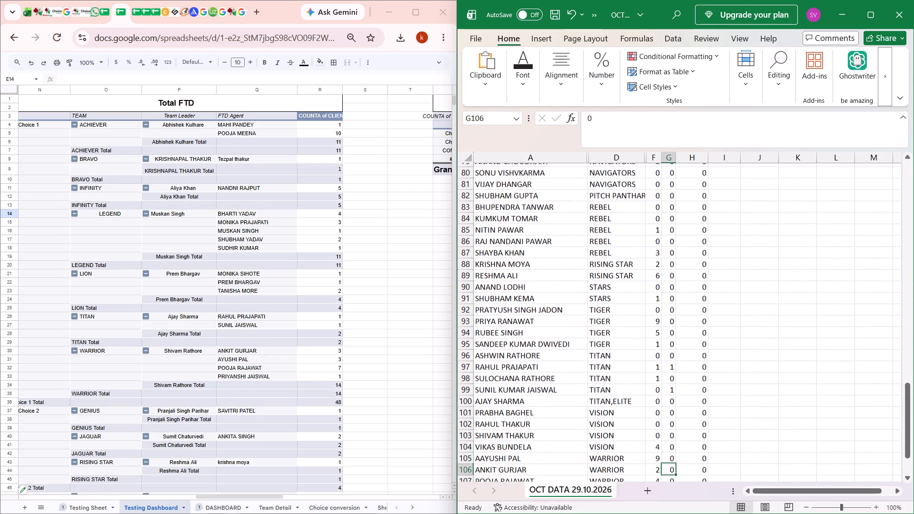
key(Up)
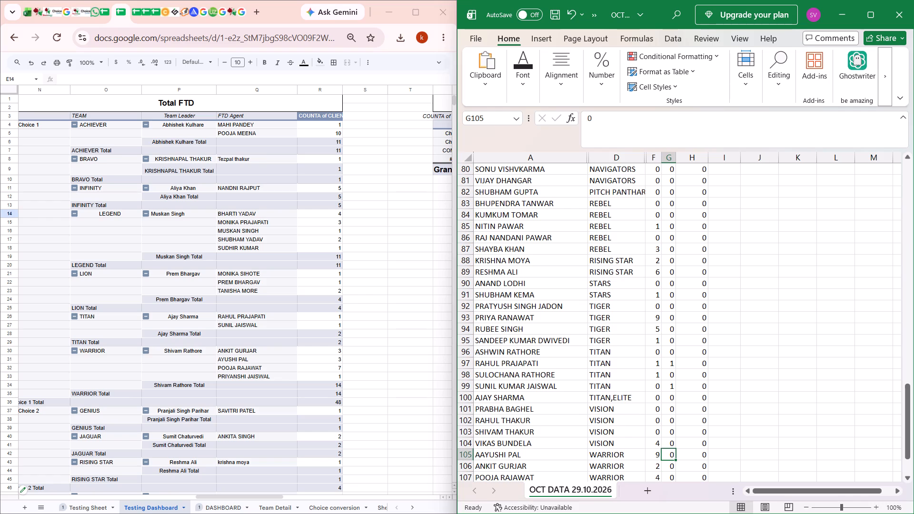
key(3)
key(Return)
key(3)
key(Return)
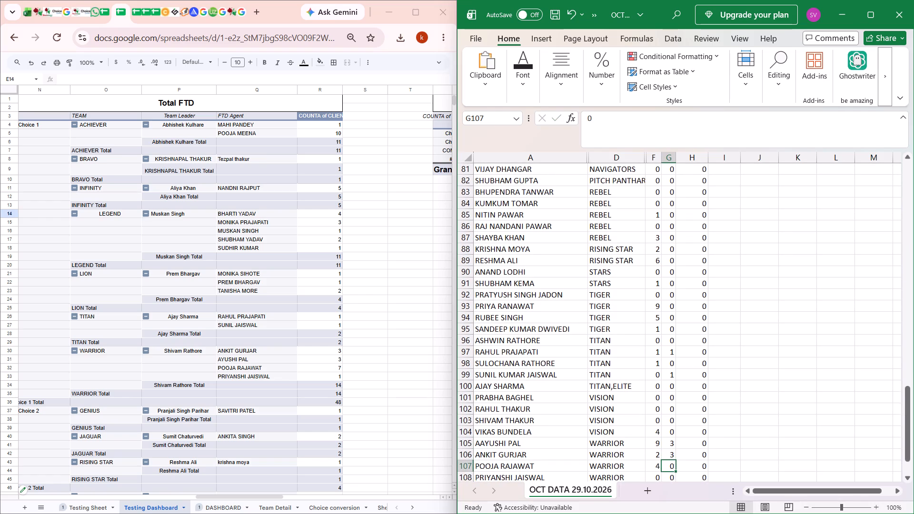
key(7)
key(Return)
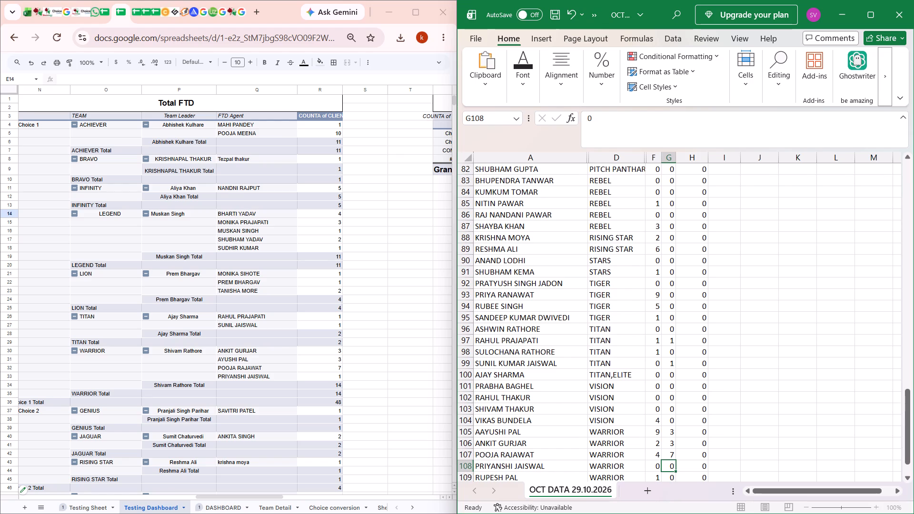
key(1)
key(Return)
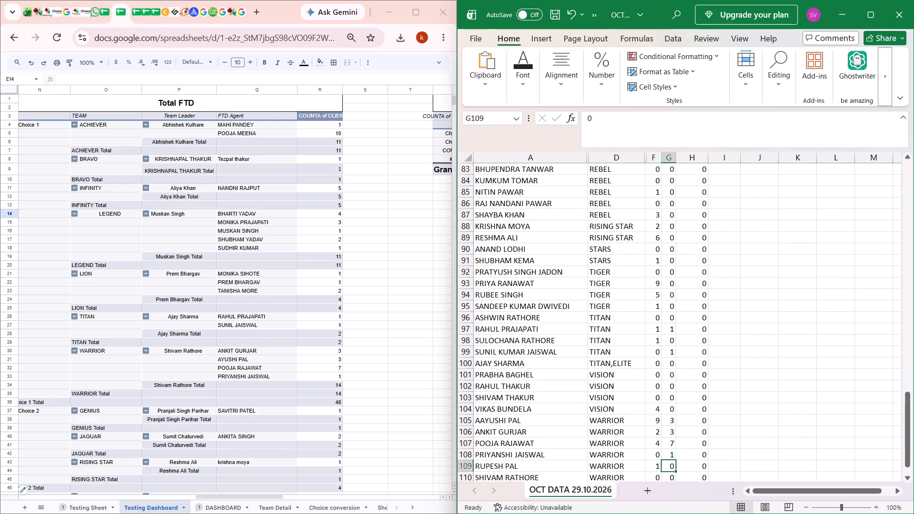
Enter the GENIUS team's ftd count from the Total FTD table: 1 in G50.
scroll(674, 215, up, 3)
scroll(349, 311, down, 2)
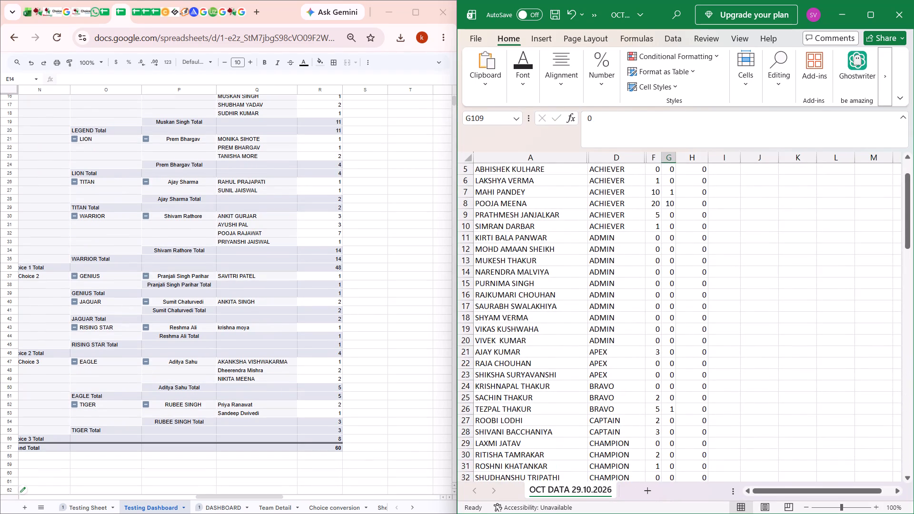
scroll(597, 287, up, 3)
scroll(677, 423, down, 3)
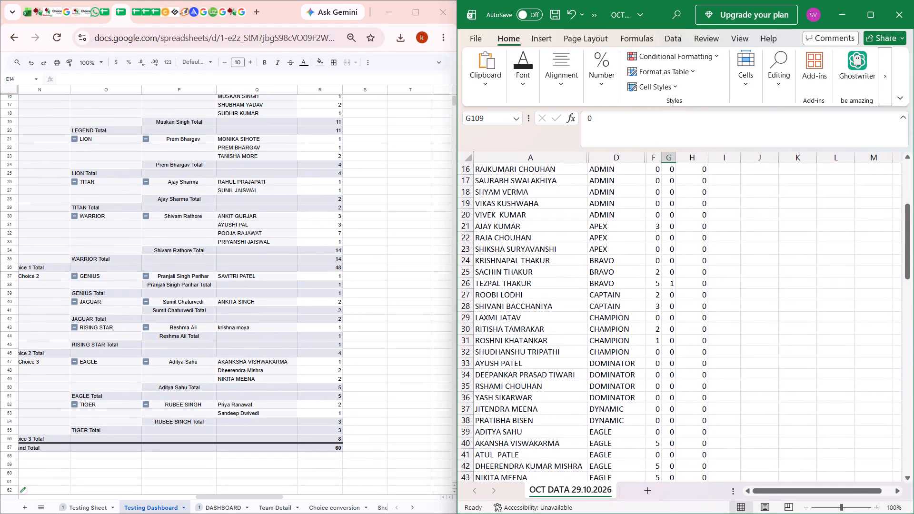
scroll(671, 387, down, 2)
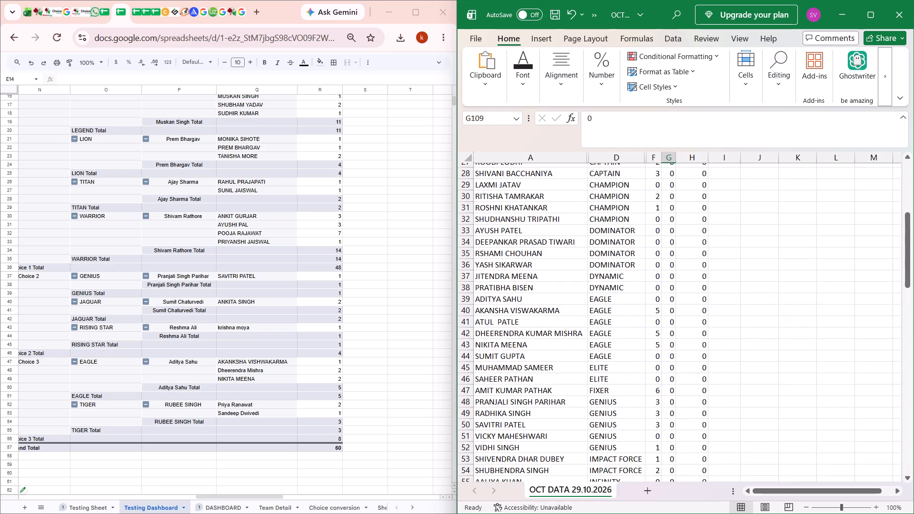
click(669, 398)
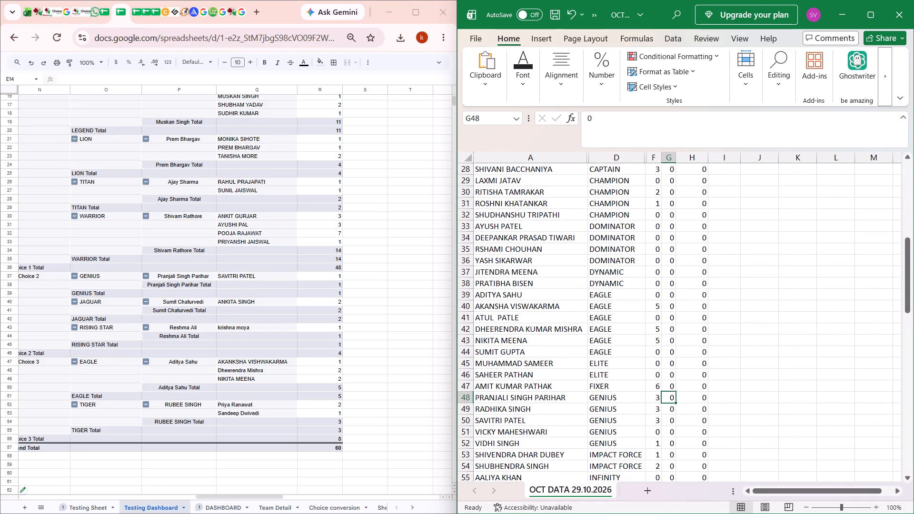
key(Return)
key(Return)
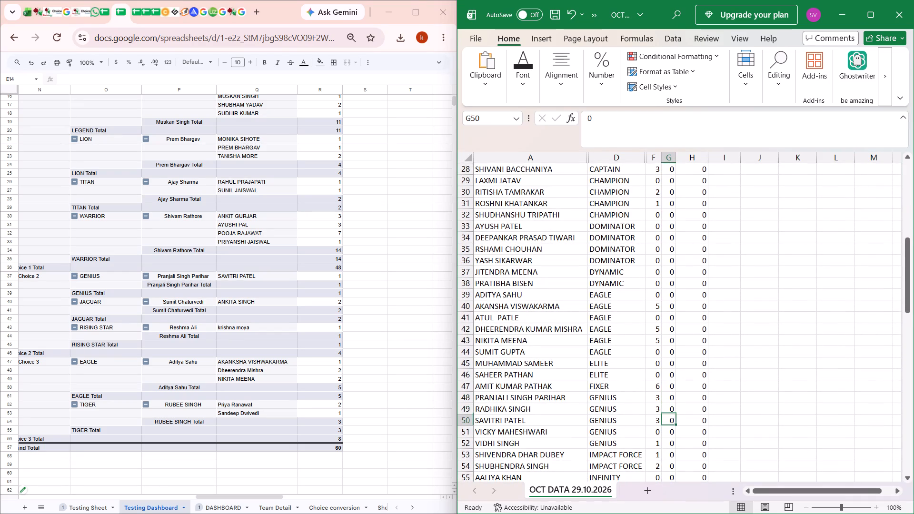
key(1)
key(Return)
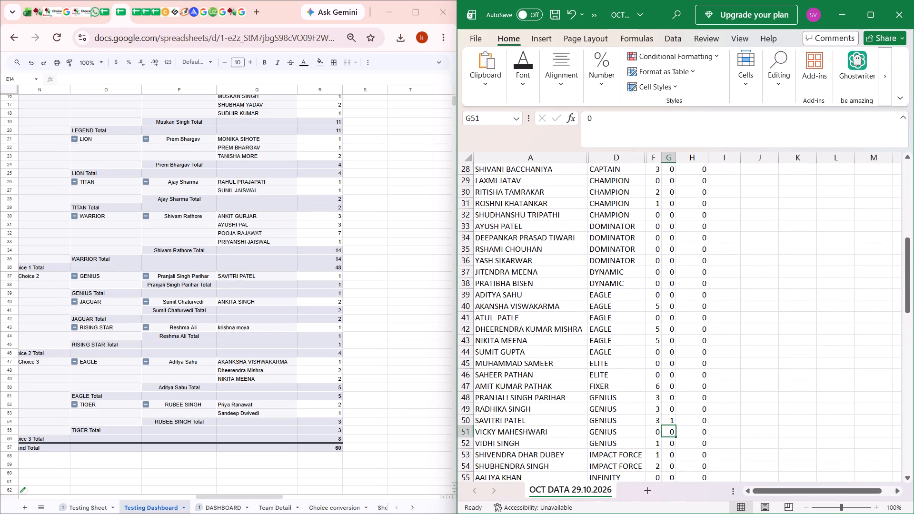
Enter the JAGUAR team's ftd count from the Total FTD table: 2 in G58.
scroll(669, 398, down, 3)
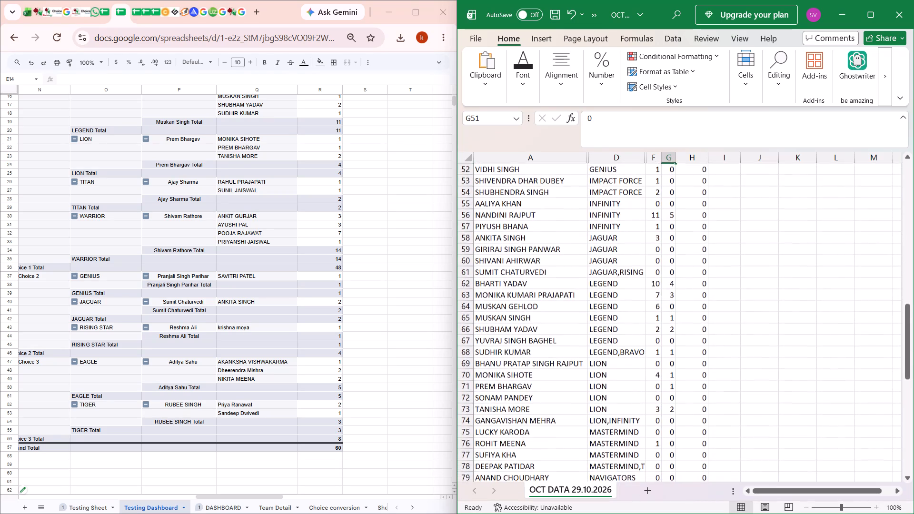
scroll(643, 426, down, 3)
scroll(643, 426, up, 3)
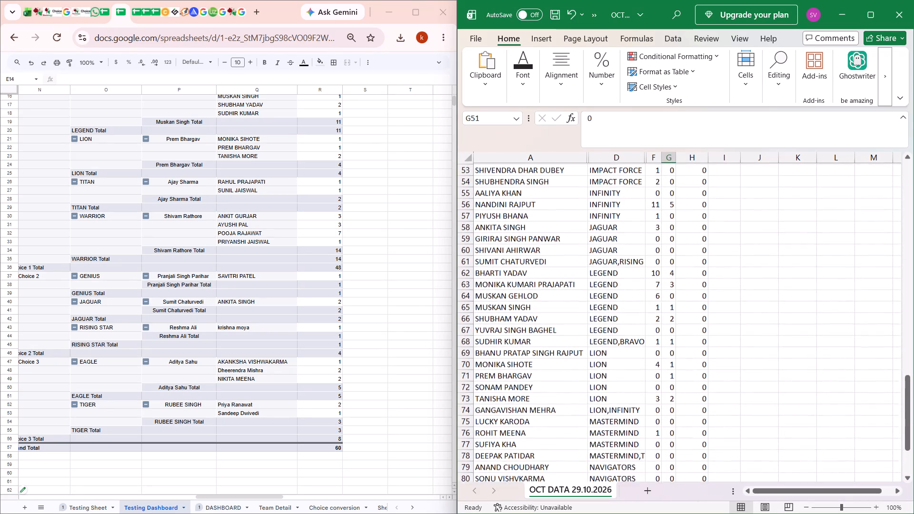
scroll(643, 426, up, 2)
click(665, 337)
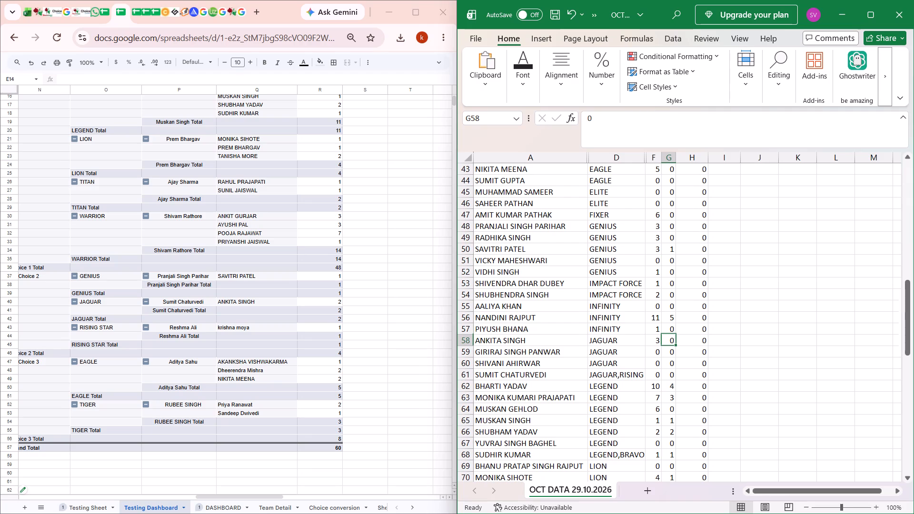
key(2)
key(Return)
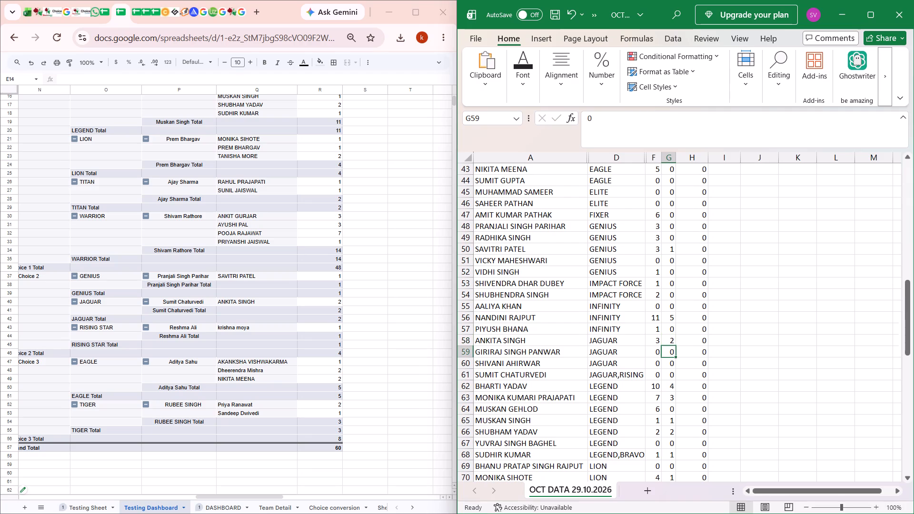
Enter the RISING STAR team's ftd count from the Total FTD table: 1 in G88.
scroll(665, 337, down, 1)
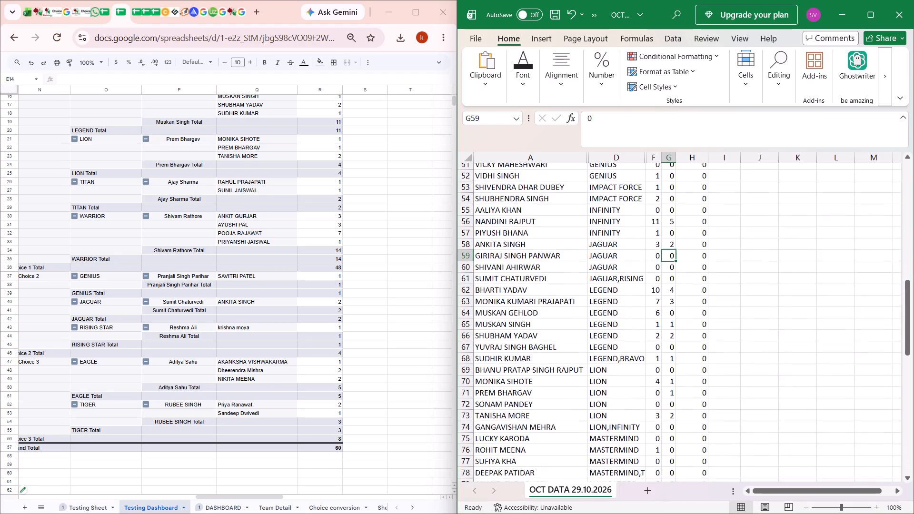
scroll(665, 337, down, 1)
scroll(665, 337, up, 3)
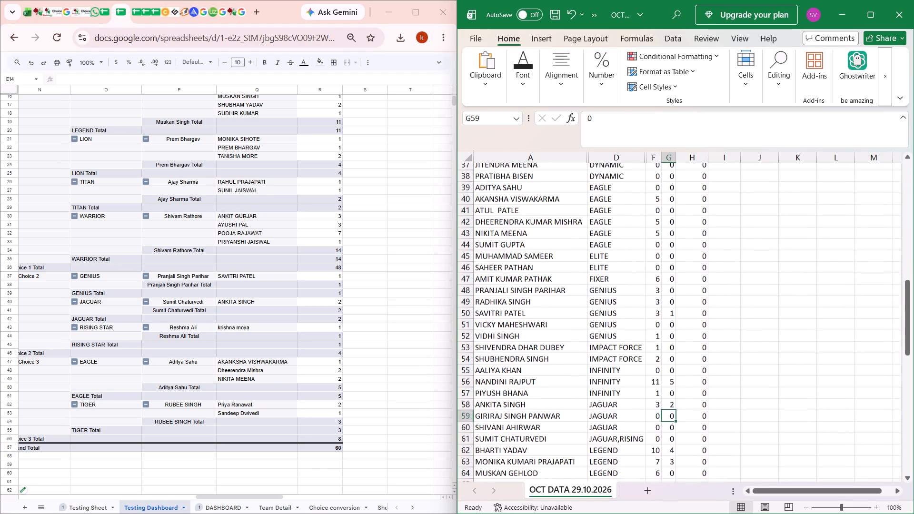
scroll(665, 337, up, 2)
scroll(665, 337, down, 3)
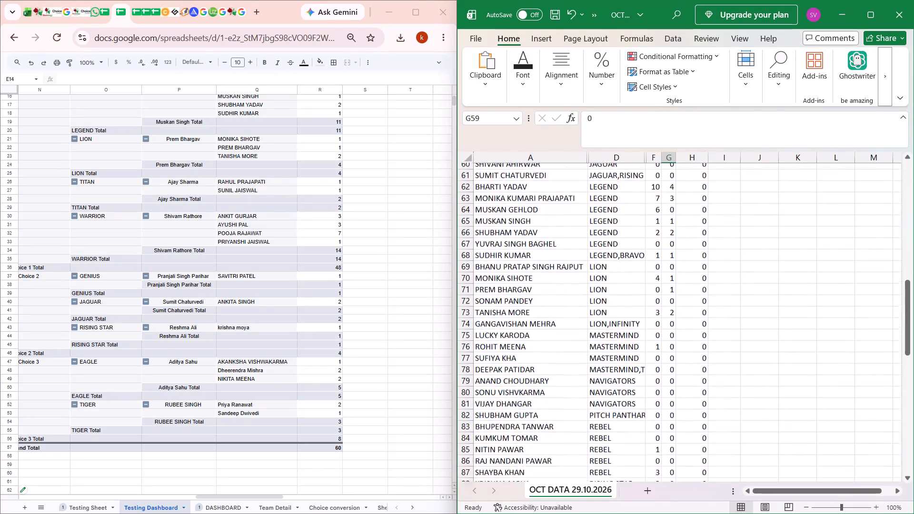
scroll(665, 337, down, 3)
click(668, 270)
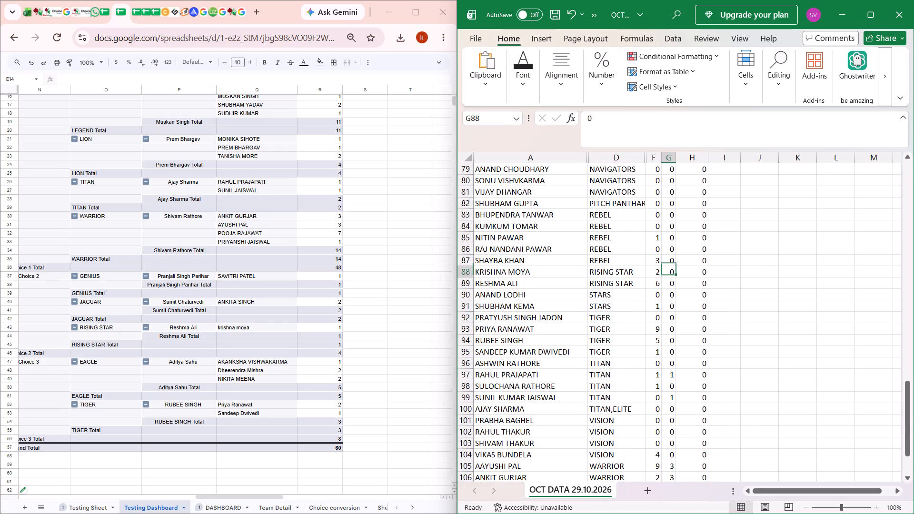
key(1)
key(Return)
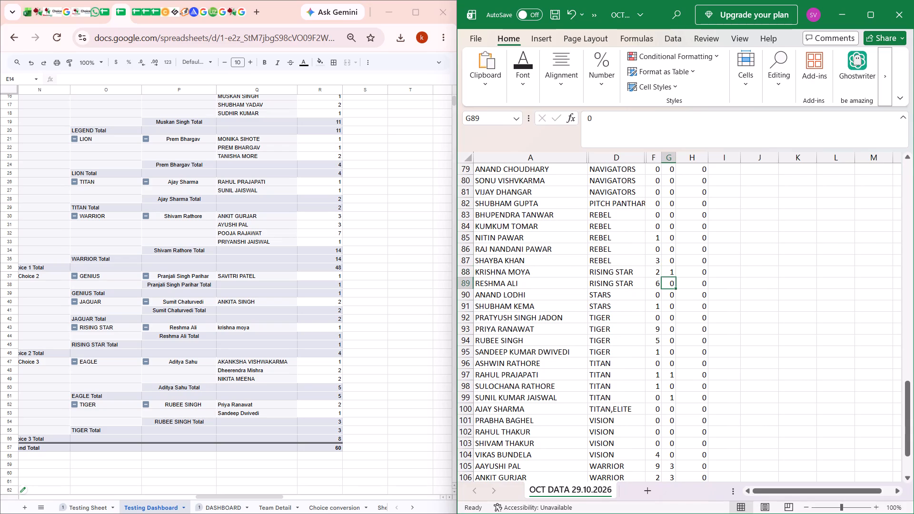
Enter the EAGLE team's ftd counts from the Total FTD table: 1 in G40, 2 in G42 and 2 in G43.
scroll(668, 270, down, 2)
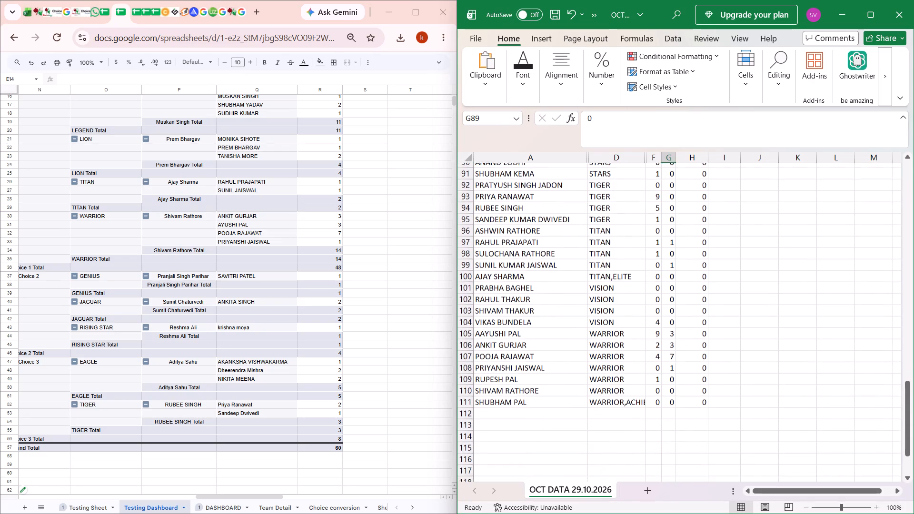
scroll(668, 270, up, 5)
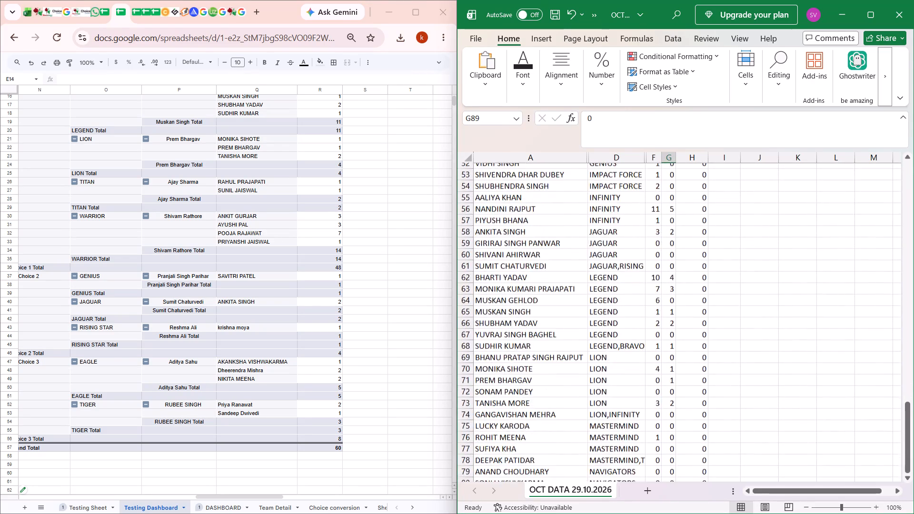
scroll(668, 270, up, 1)
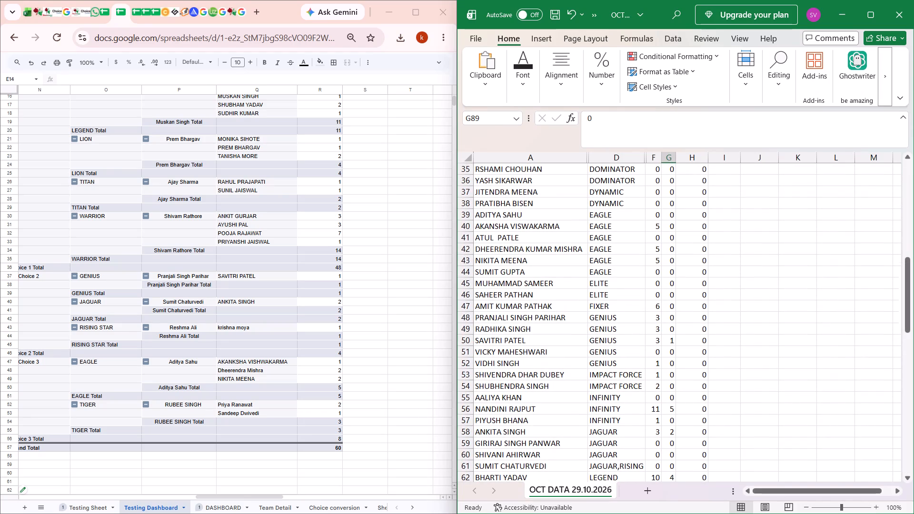
click(669, 223)
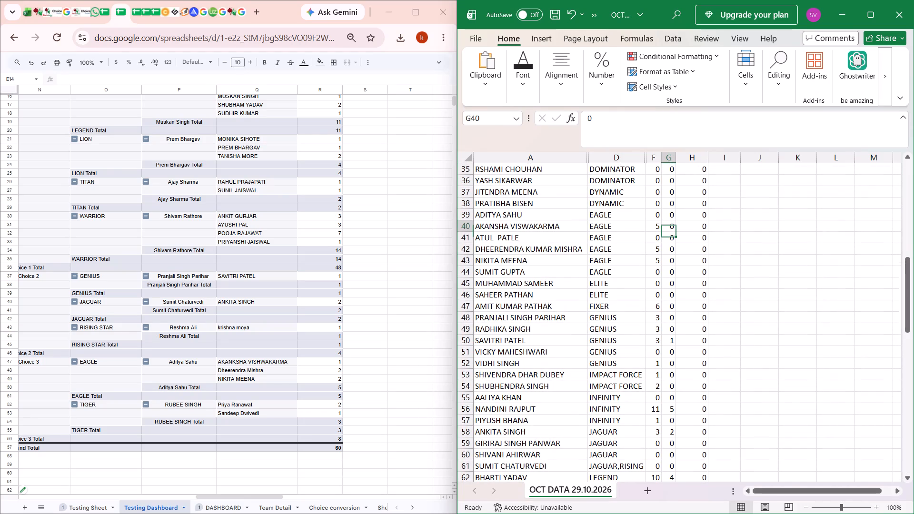
key(1)
key(Return)
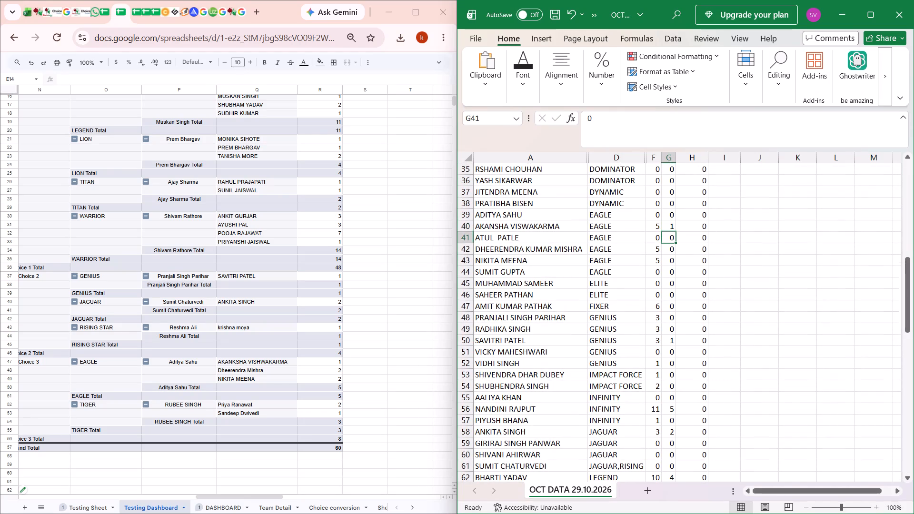
key(Return)
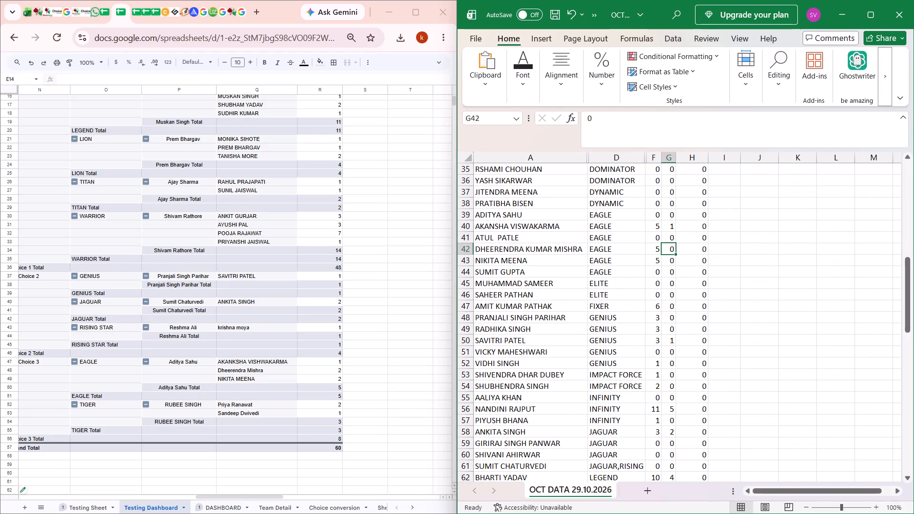
key(2)
key(Return)
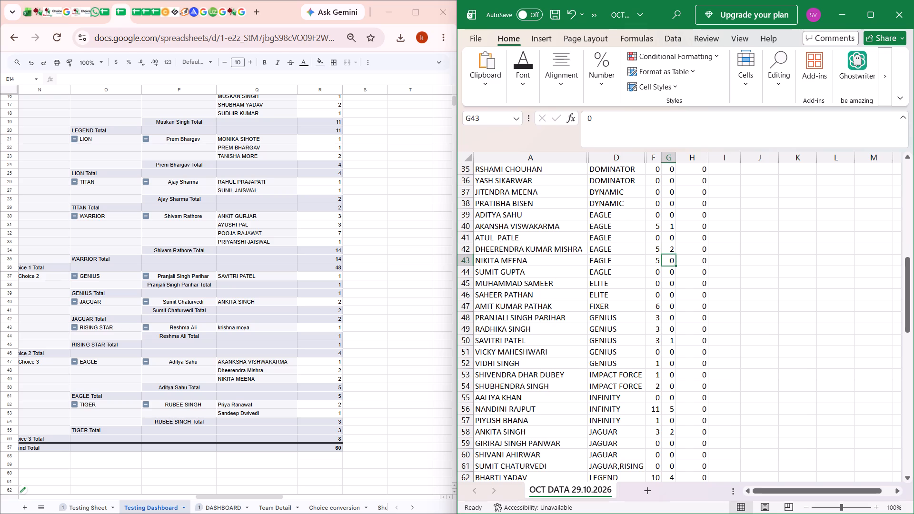
key(2)
key(Return)
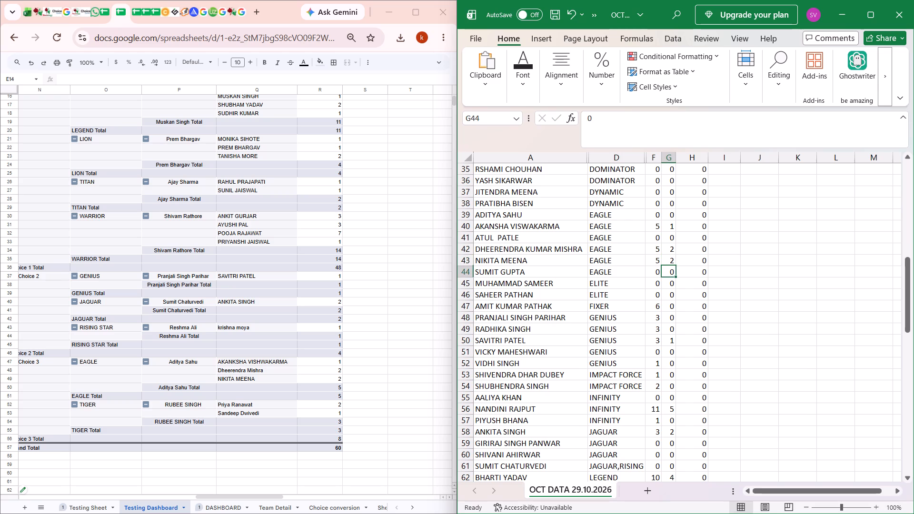
Enter the TIGER team's ftd counts from the Total FTD table: 2 in G93 and 1 in G95.
scroll(669, 217, down, 2)
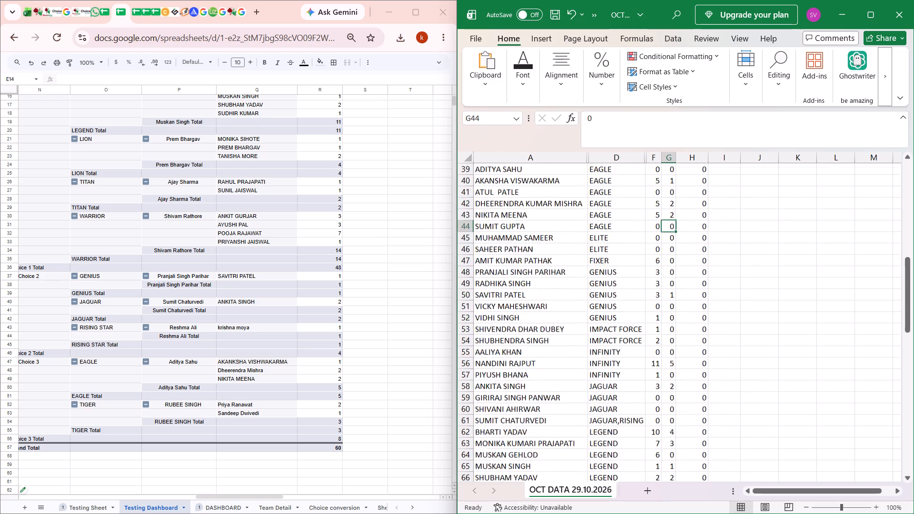
scroll(669, 217, down, 3)
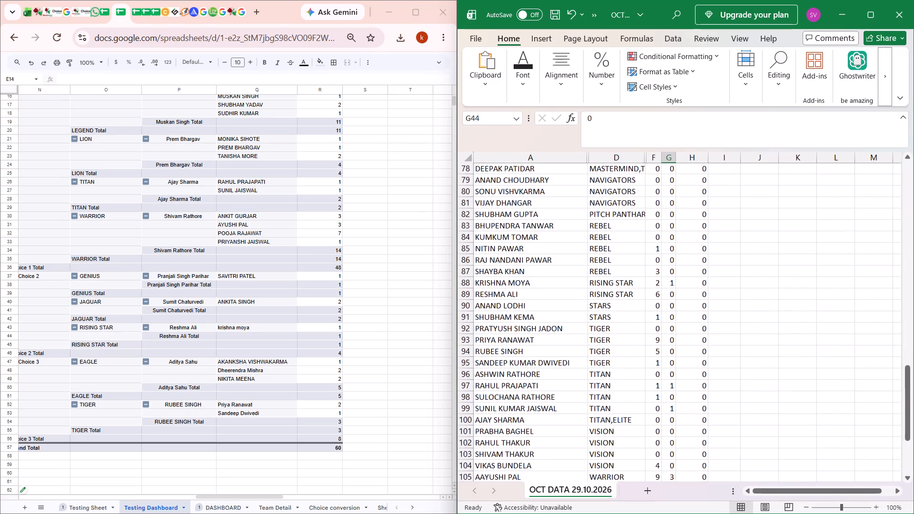
click(668, 322)
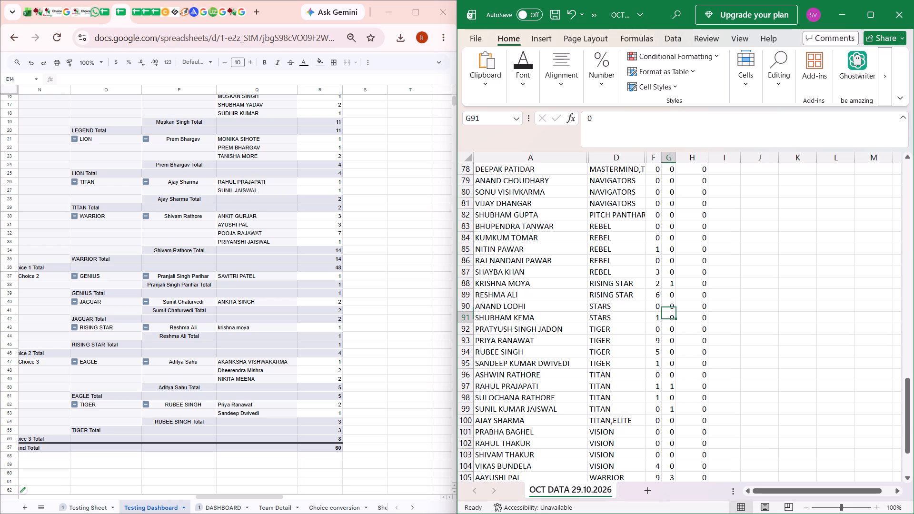
key(Return)
key(Return)
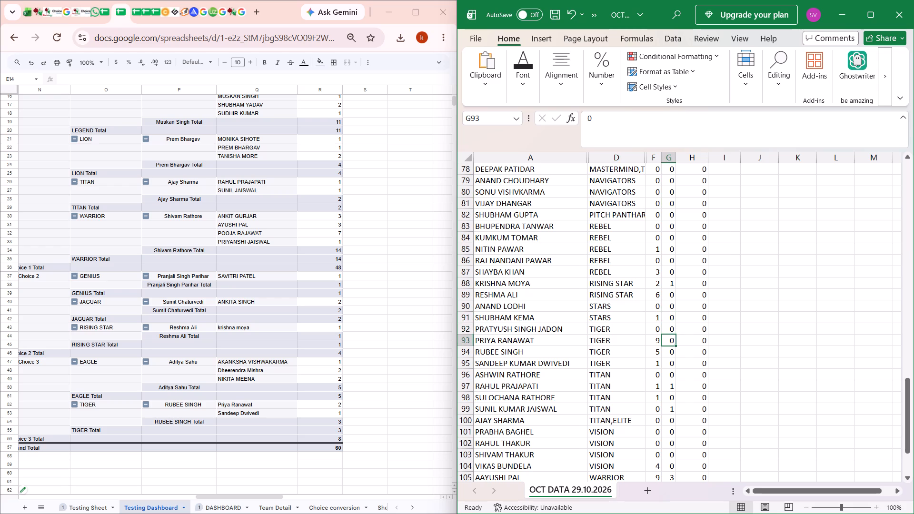
key(2)
key(Return)
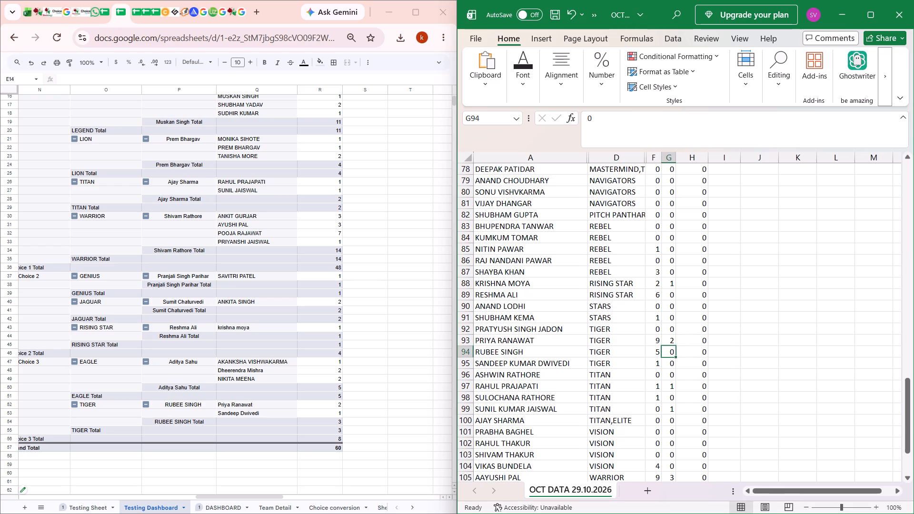
key(Return)
key(1)
key(Return)
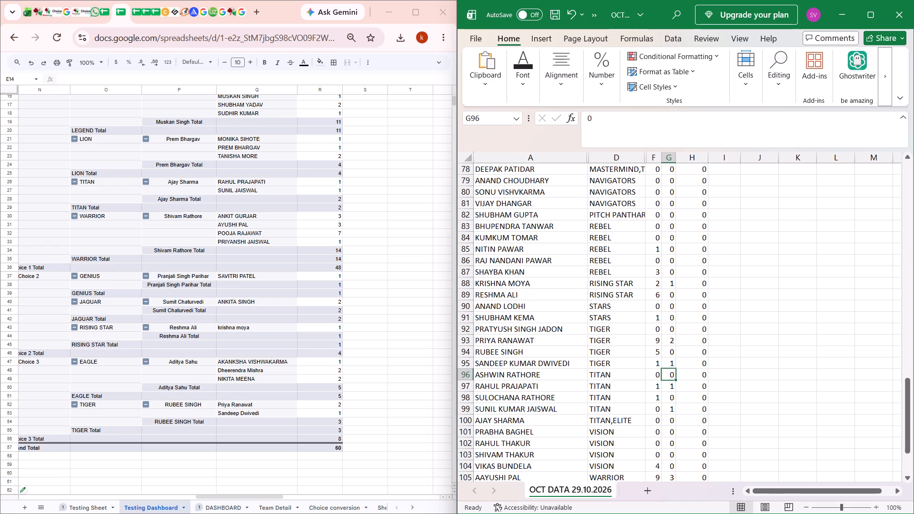
Select the whole ftd column from its header down to row 111 to check its sum against the Total FTD grand total.
key(ctrl+Up)
key(ctrl+shift+Down)
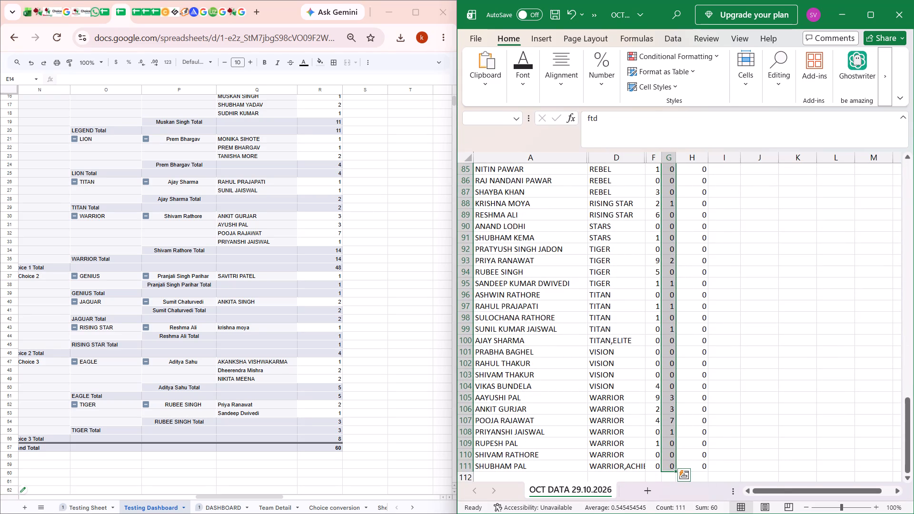
Save the OCT DATA 29.10.2026 workbook.
drag(475, 42, 502, 208)
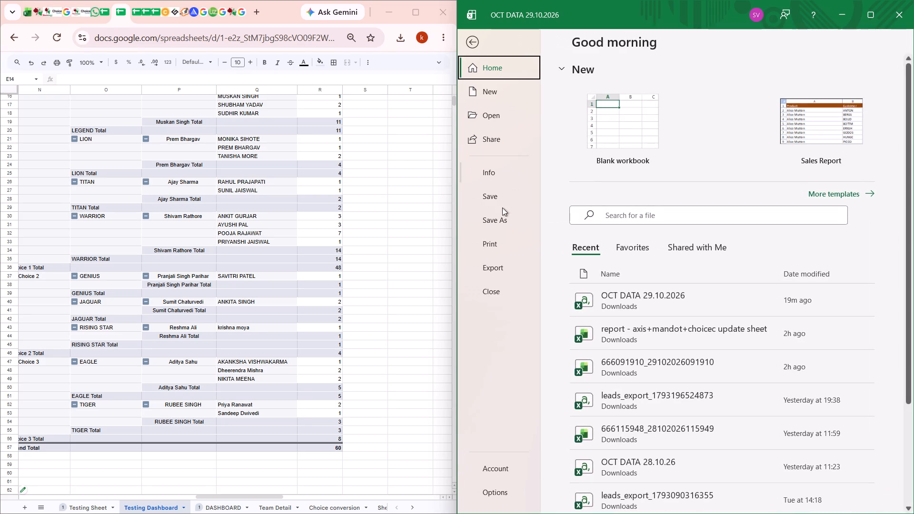
drag(502, 208, 494, 201)
click(494, 201)
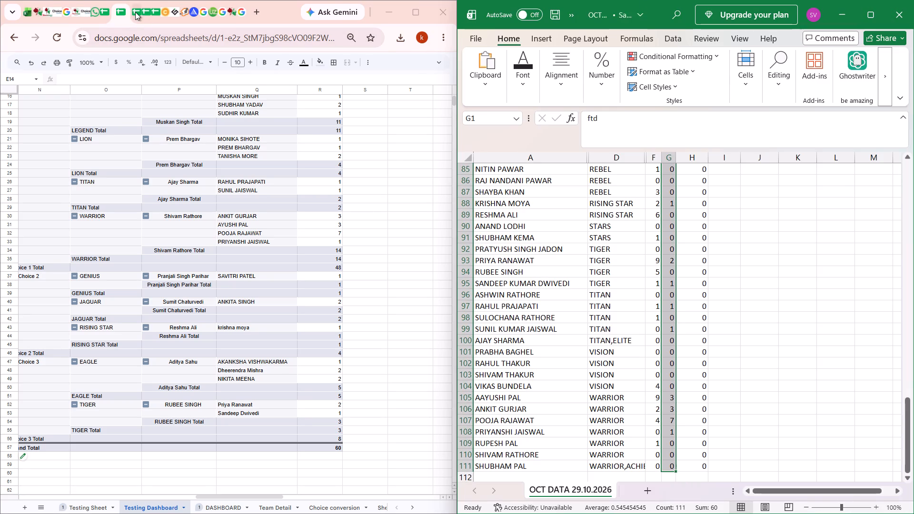
Switch to Chrome and show the OCT sheet's REMESHIRE1 BROK pivot table in a maximised window, with its editor closed.
click(135, 12)
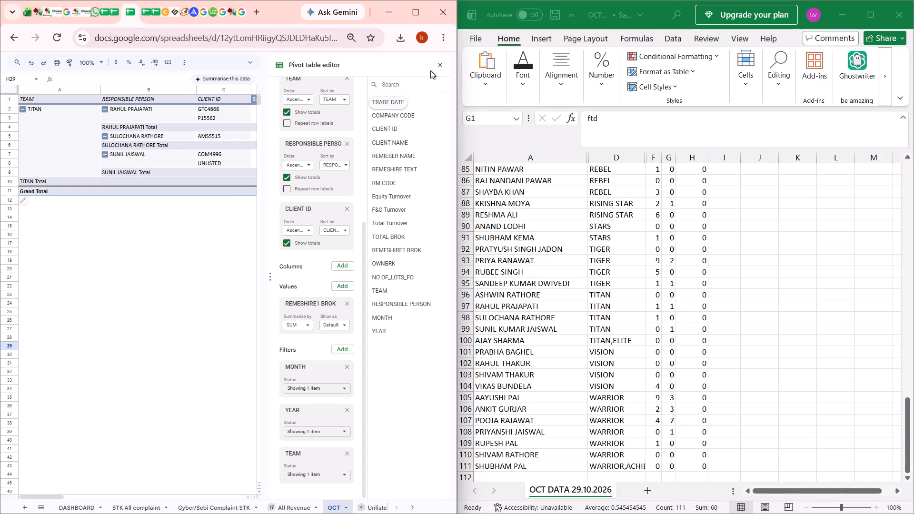
click(437, 66)
click(423, 20)
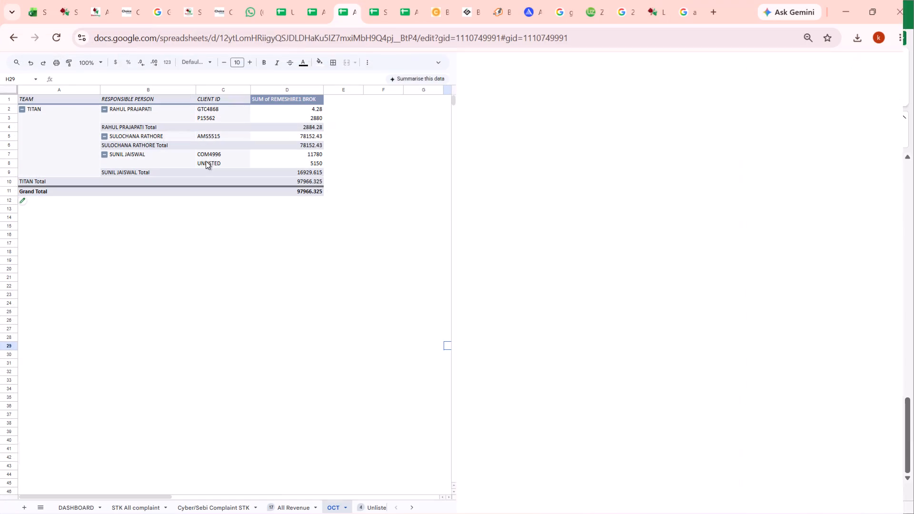
In the OCT pivot table's TEAM filter, select all values except "-" and #N/A.
click(27, 203)
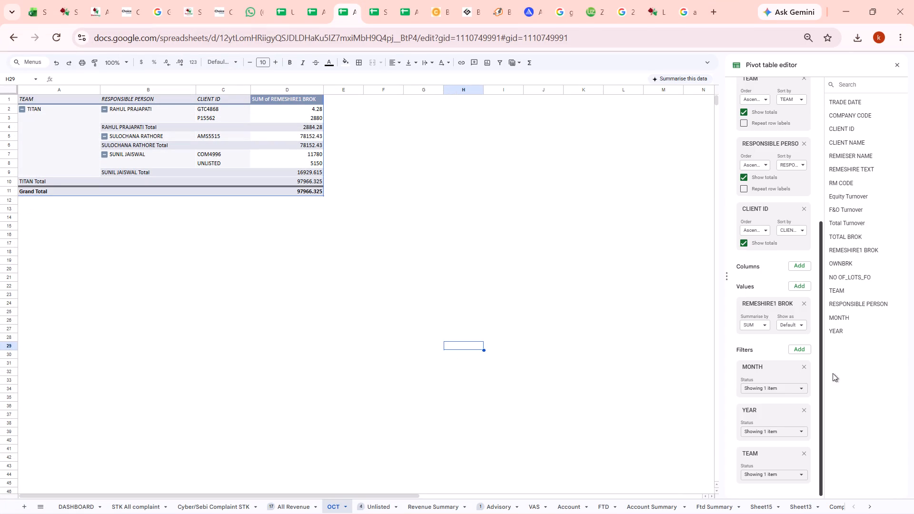
scroll(755, 392, down, 4)
click(774, 473)
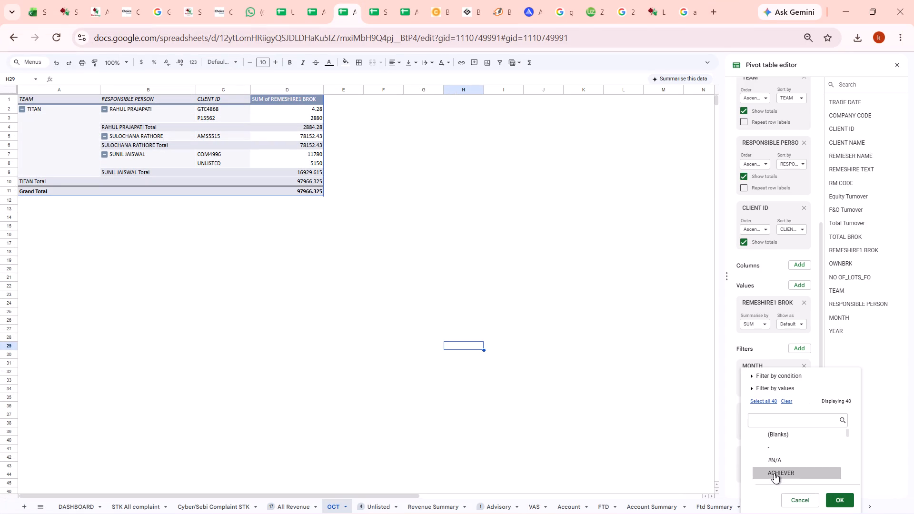
click(756, 405)
drag(781, 451, 778, 461)
click(778, 461)
click(778, 446)
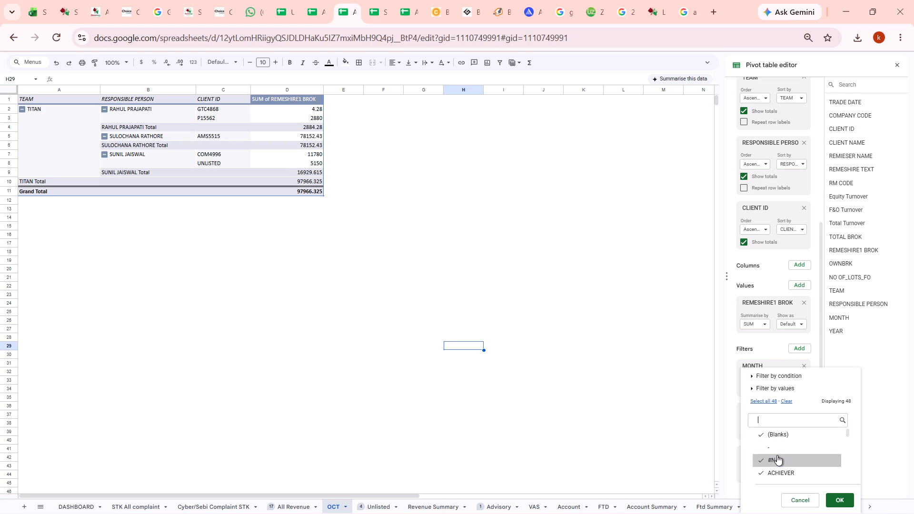
click(777, 455)
Also exclude AP, BHOPAL and HUSTLER from the pivot table's TEAM filter and apply it.
text(ap)
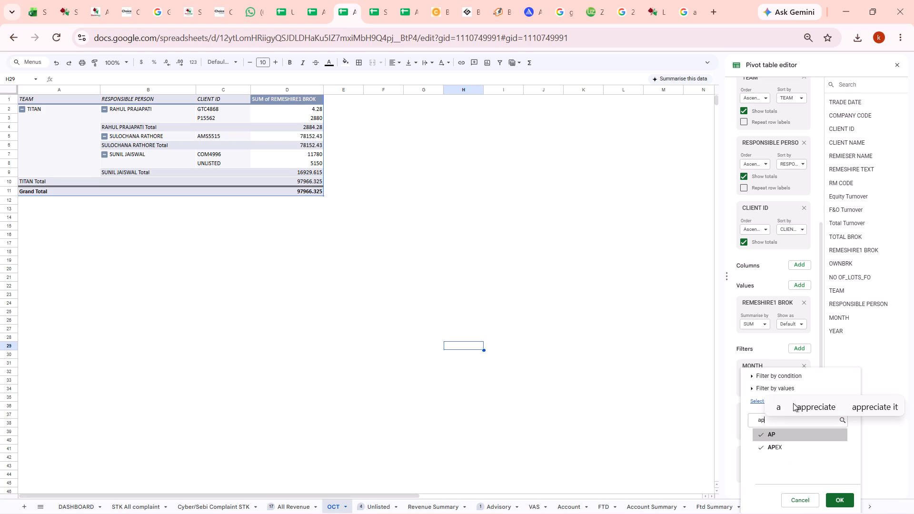
click(770, 435)
key(BackSpace)
key(BackSpace)
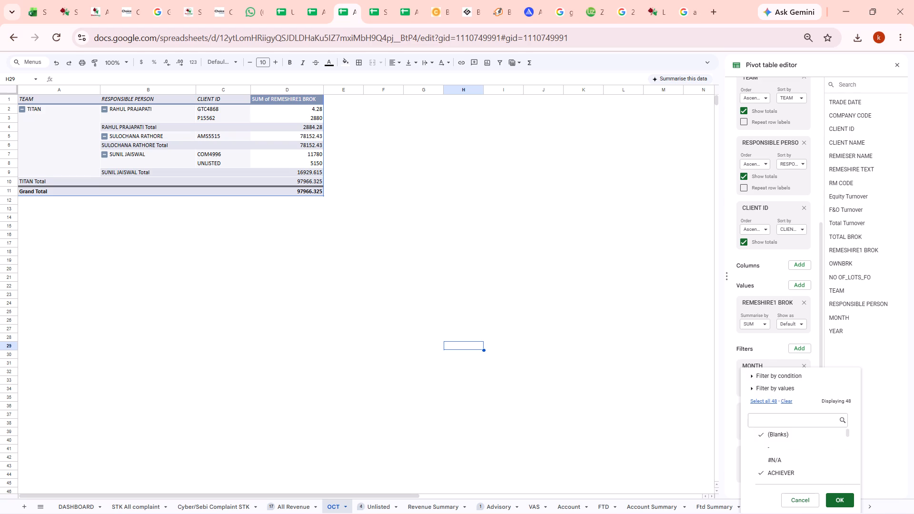
text(bh)
click(761, 436)
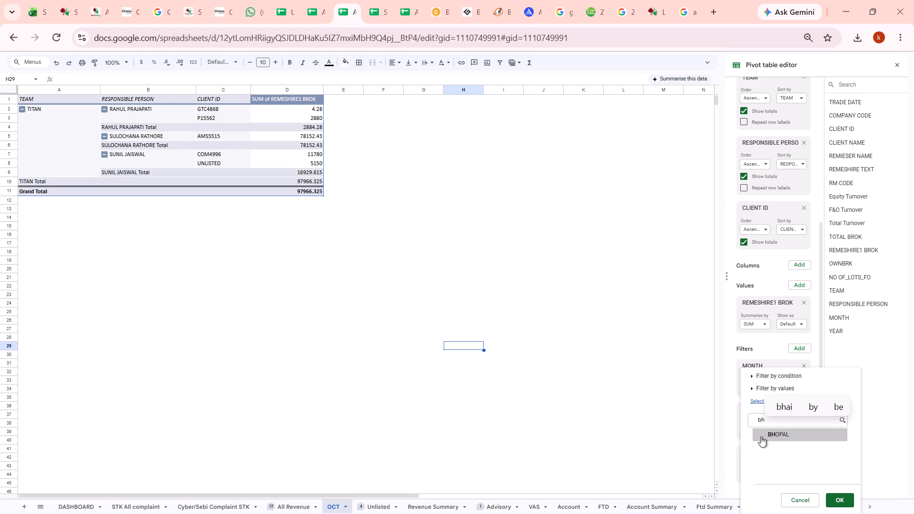
key(BackSpace)
key(BackSpace)
text(hu)
click(785, 438)
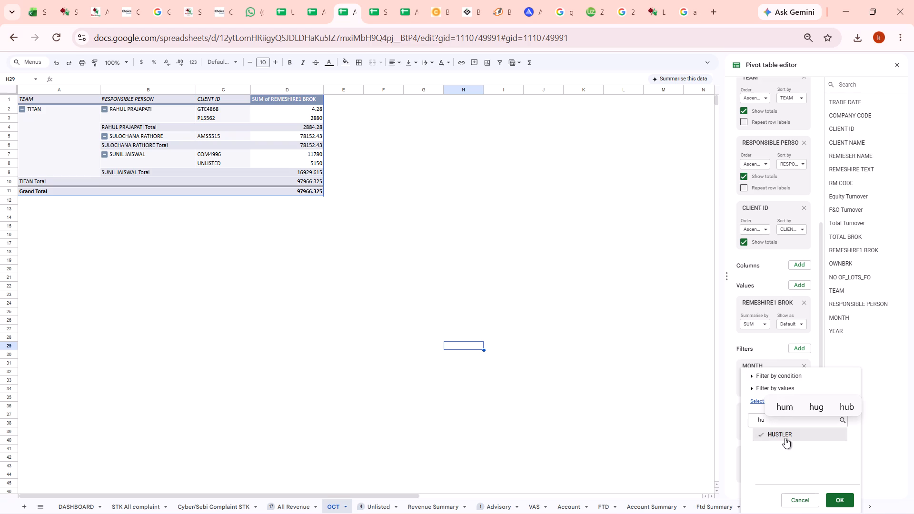
click(843, 499)
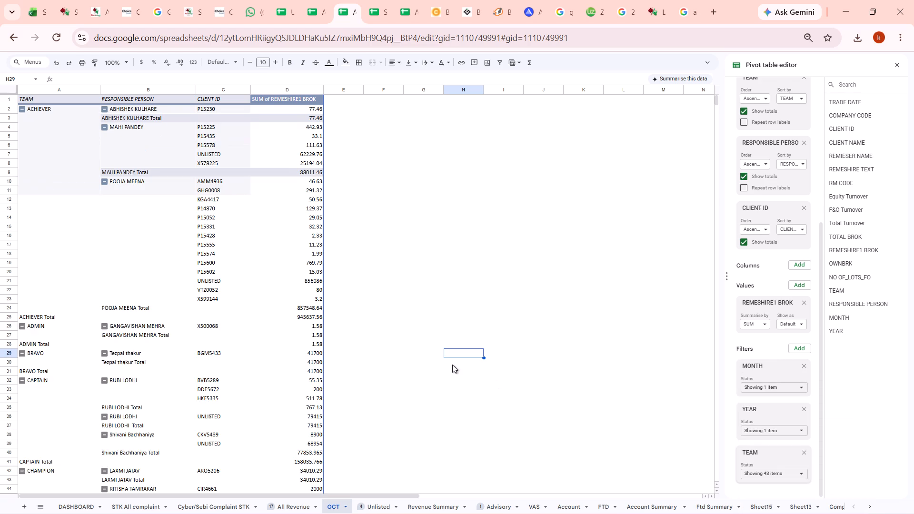
click(304, 331)
click(453, 236)
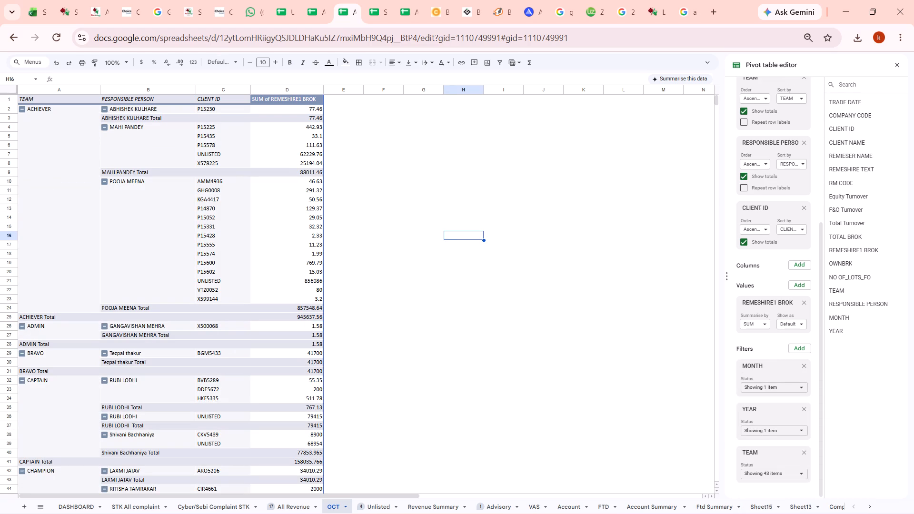
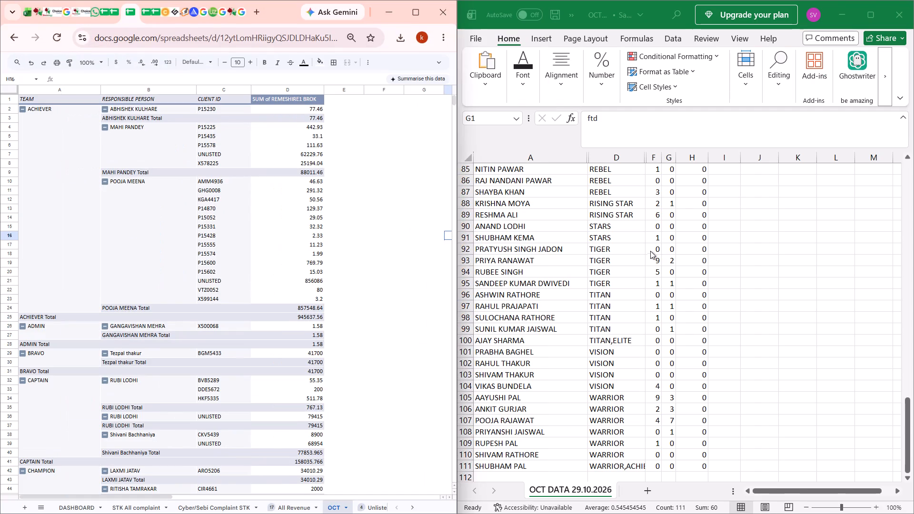
Copy the first ACHIEVER agent's total, 77.46, from the OCT pivot table into that agent's revenue cell H5 in Excel.
click(654, 238)
key(ctrl+Up)
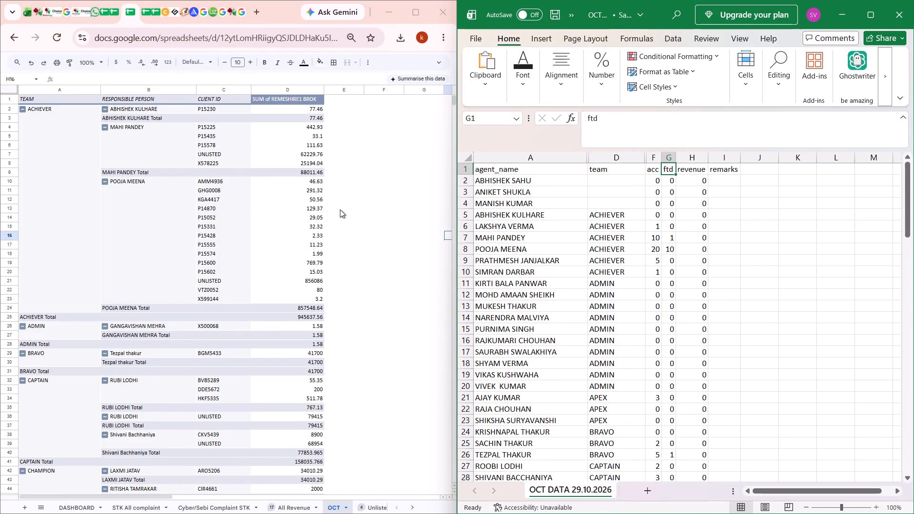
click(158, 184)
click(308, 119)
key(ctrl+c)
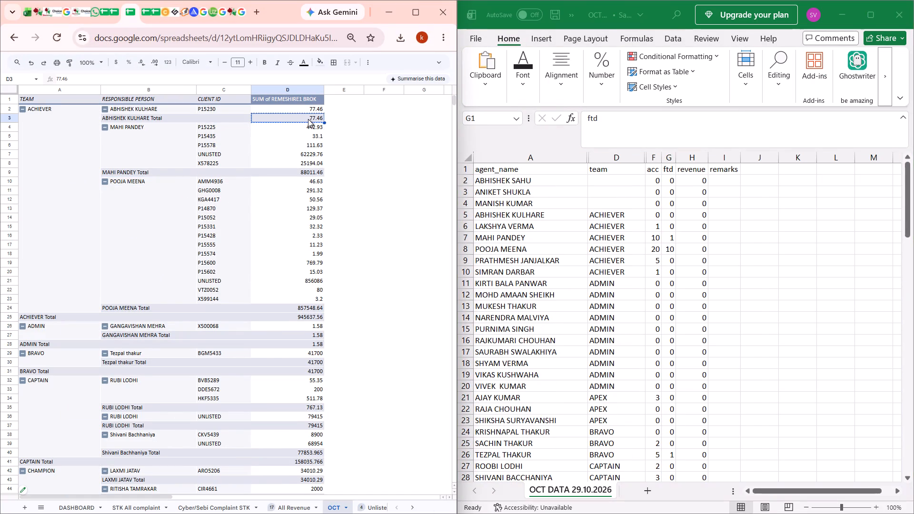
drag(476, 217, 725, 226)
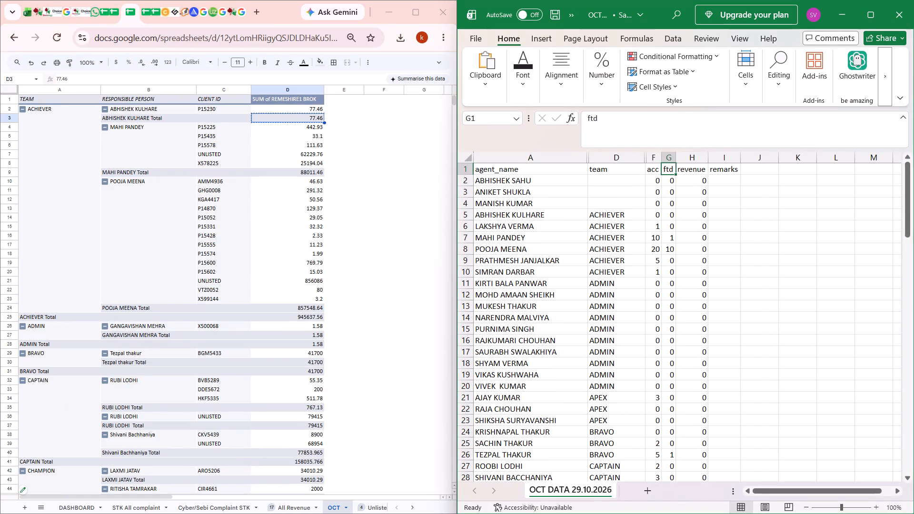
drag(725, 226, 694, 215)
click(694, 215)
key(ctrl+v)
Copy the second ACHIEVER agent's pivot total, 88011.46, into that agent's revenue cell H7 in the workbook.
click(293, 172)
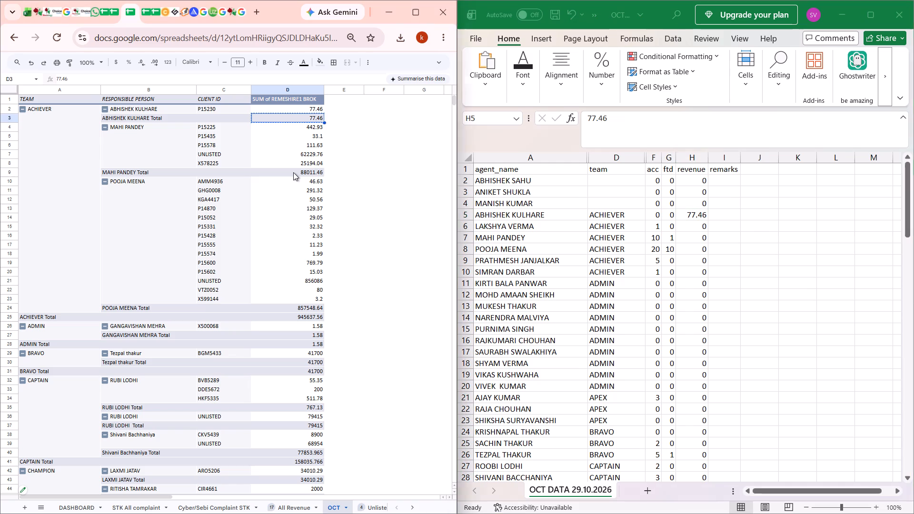
key(ctrl+c)
click(536, 218)
click(696, 234)
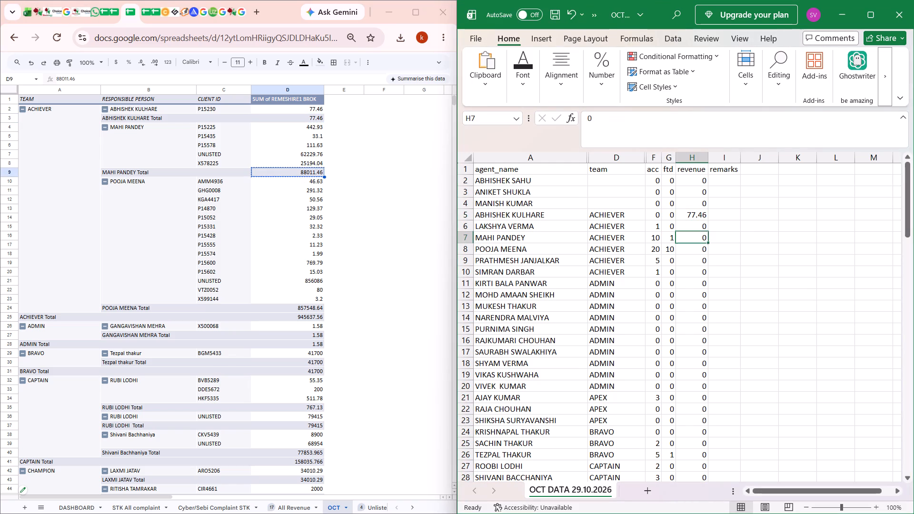
key(ctrl+v)
Copy the third ACHIEVER agent's pivot total, 857548.64, into that agent's revenue cell H8 in the workbook.
click(301, 307)
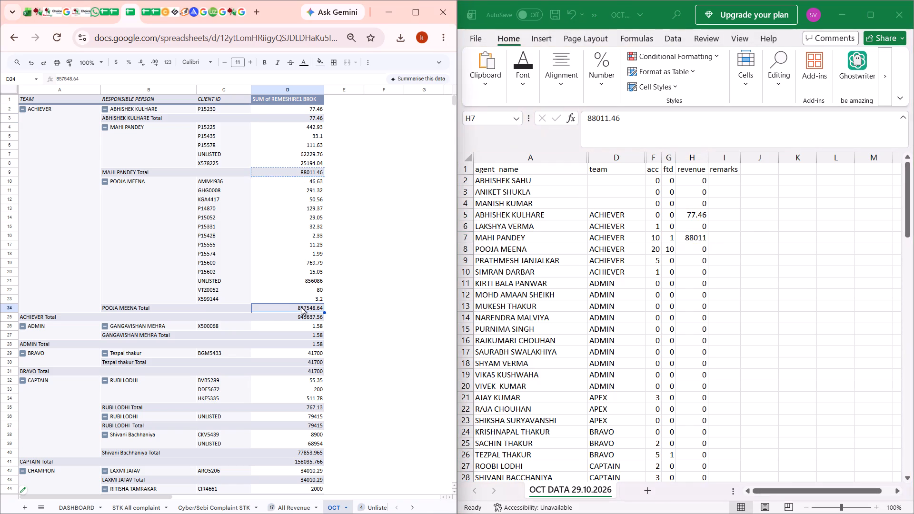
key(ctrl+c)
click(536, 304)
drag(497, 267, 602, 247)
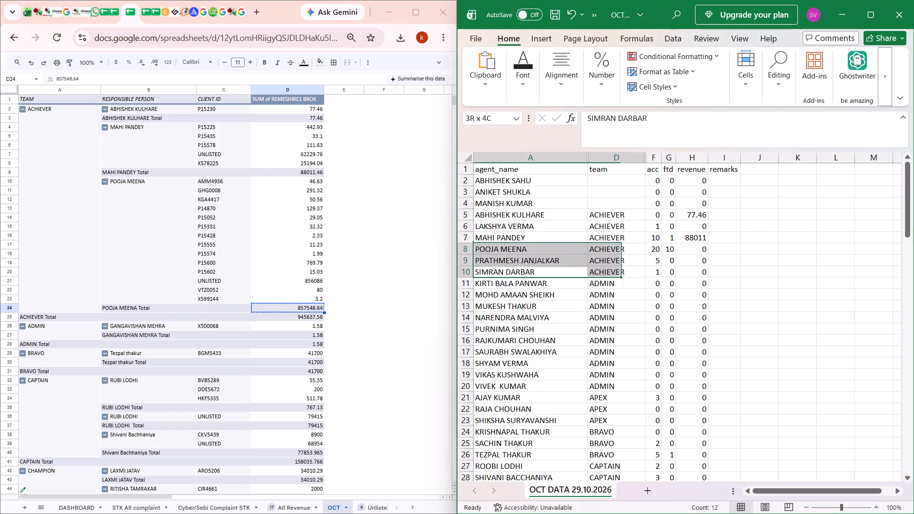
drag(602, 247, 684, 249)
click(684, 249)
key(ctrl+v)
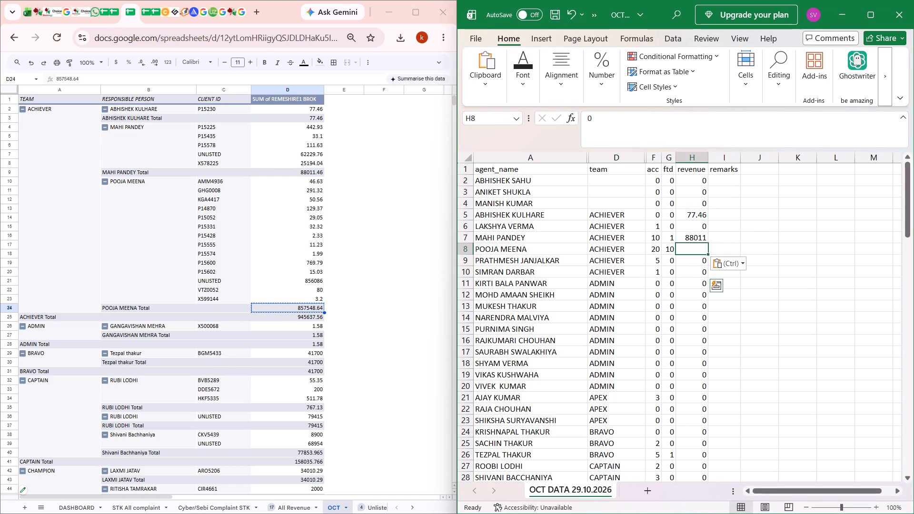
Copy the ADMIN agent's pivot total, 1.58, into revenue cell H2, the first agent row without a team.
click(303, 339)
key(ctrl+c)
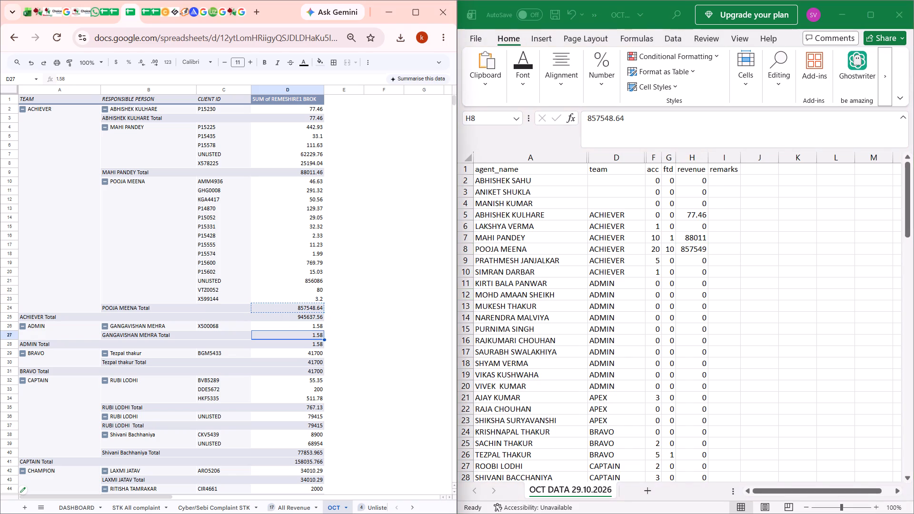
click(599, 220)
click(695, 177)
key(ctrl+v)
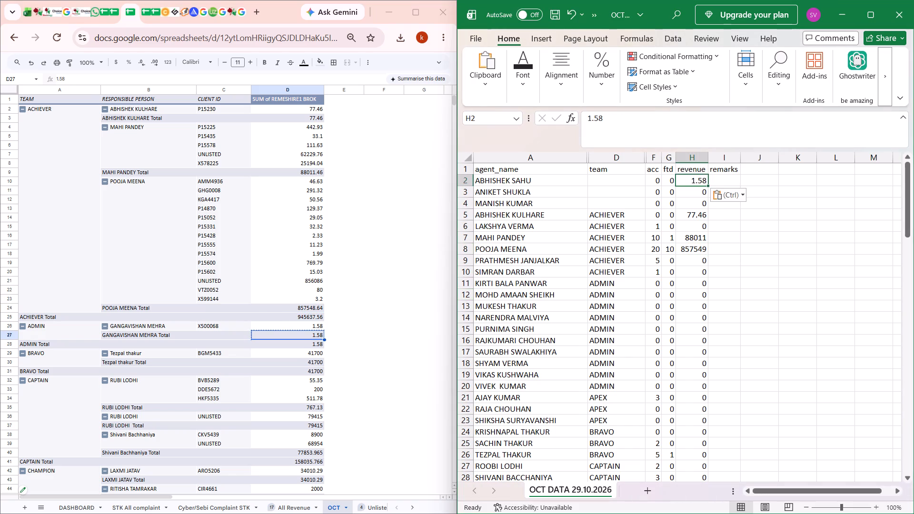
Copy the BRAVO agent's pivot total, 41700, into the matching agent's revenue cell H26 in the workbook.
click(308, 366)
key(ctrl+c)
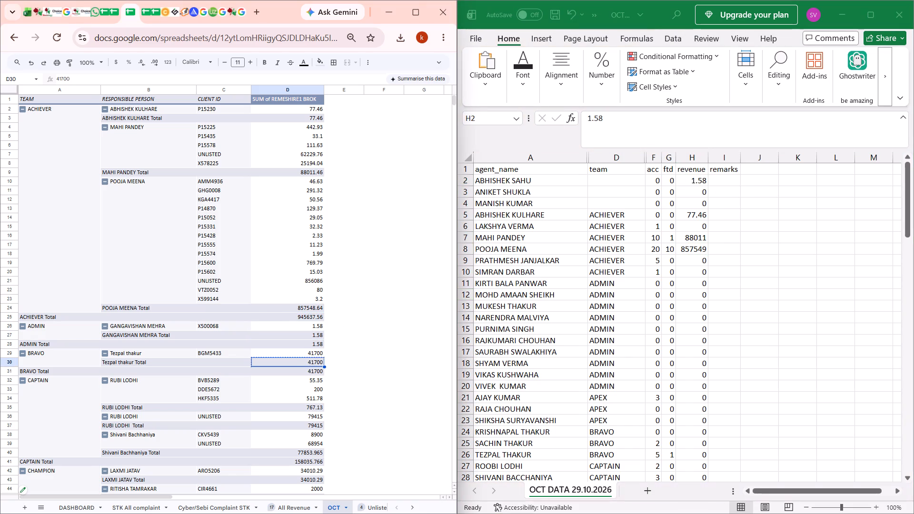
click(602, 332)
drag(602, 428, 517, 439)
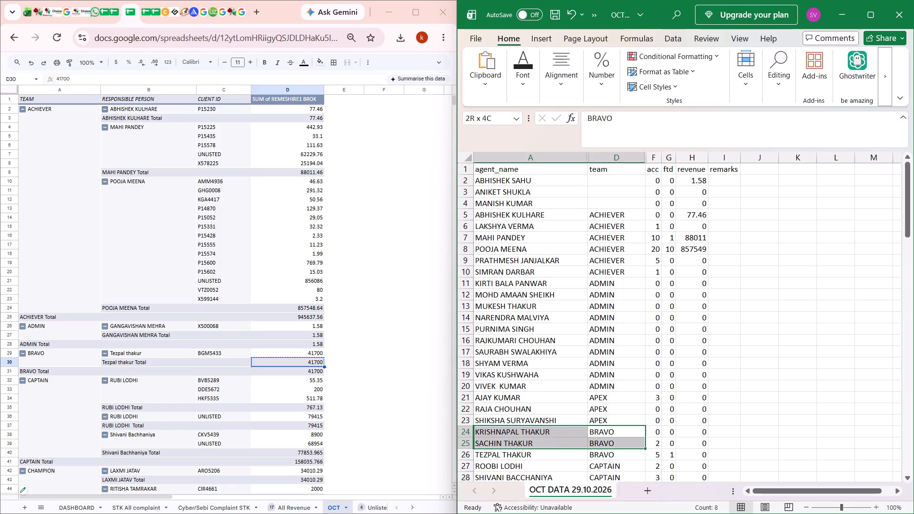
drag(517, 439, 549, 432)
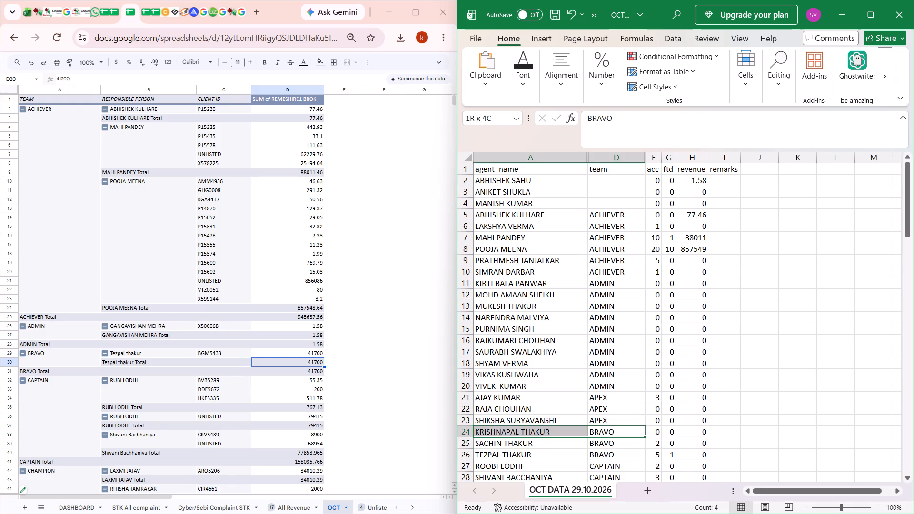
drag(549, 432, 626, 450)
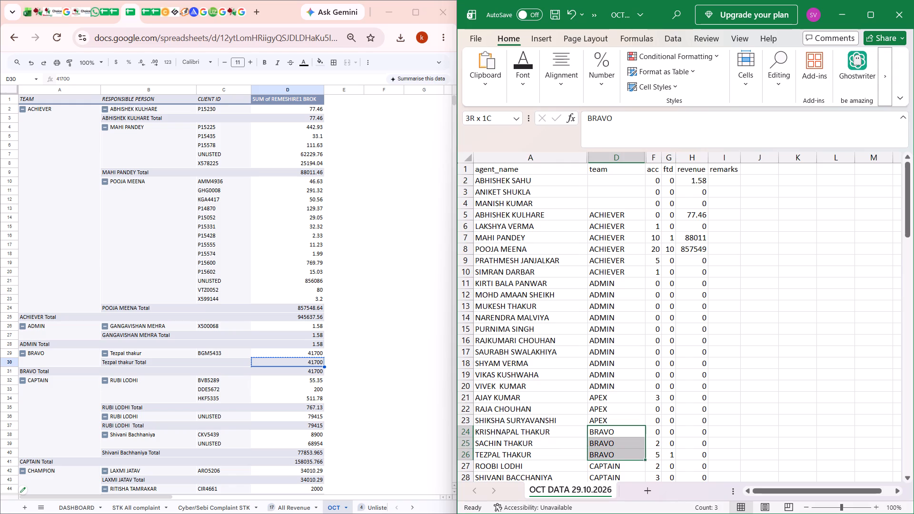
drag(626, 450, 663, 449)
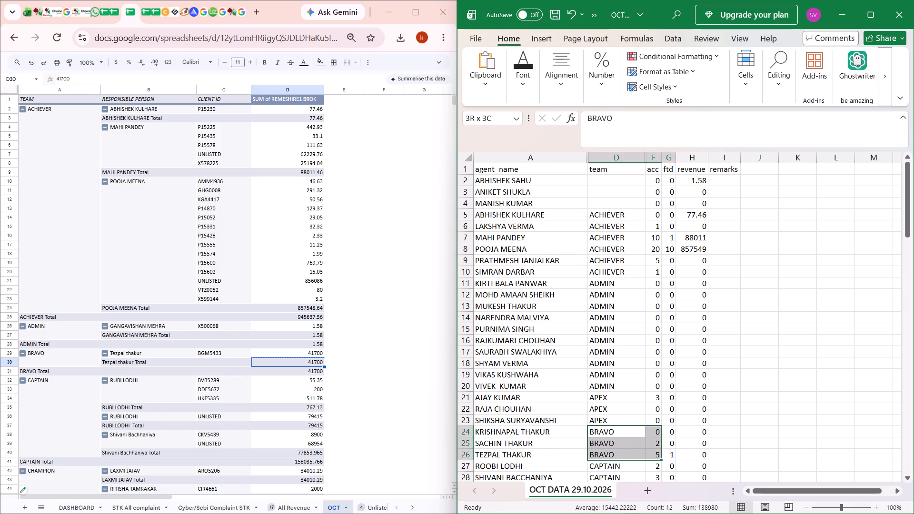
drag(663, 449, 683, 454)
click(683, 454)
key(ctrl+v)
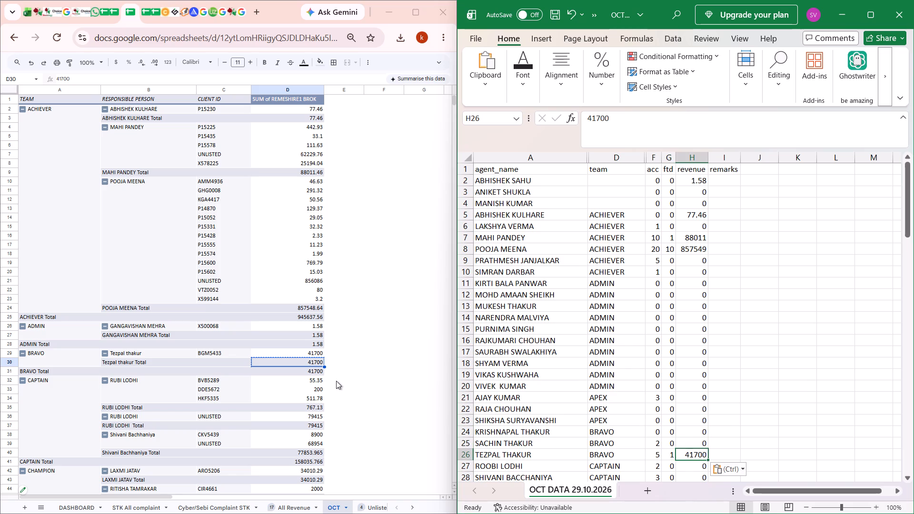
Add up the first CAPTAIN agent's two pivot totals in rows 35 and 37 and enter the sum, 80181.80, in revenue cell H27.
scroll(336, 381, down, 2)
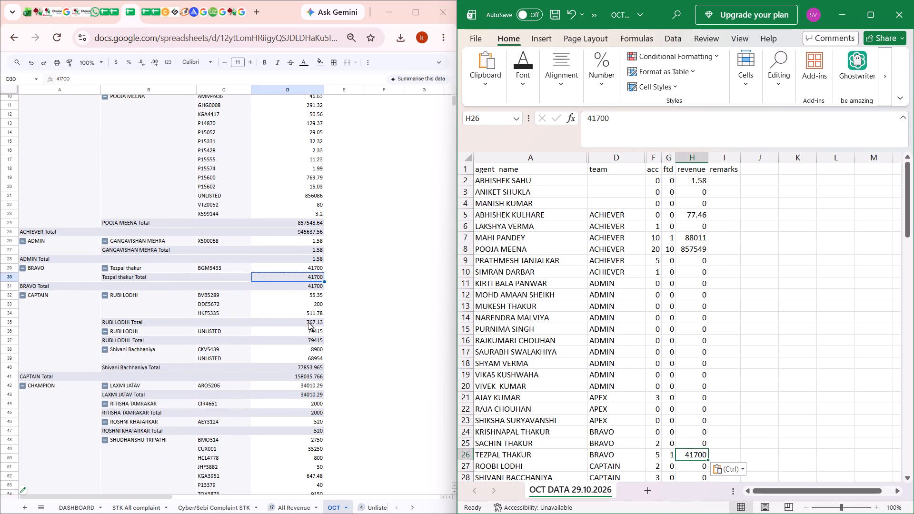
click(308, 322)
key(ctrl+c)
scroll(555, 338, down, 1)
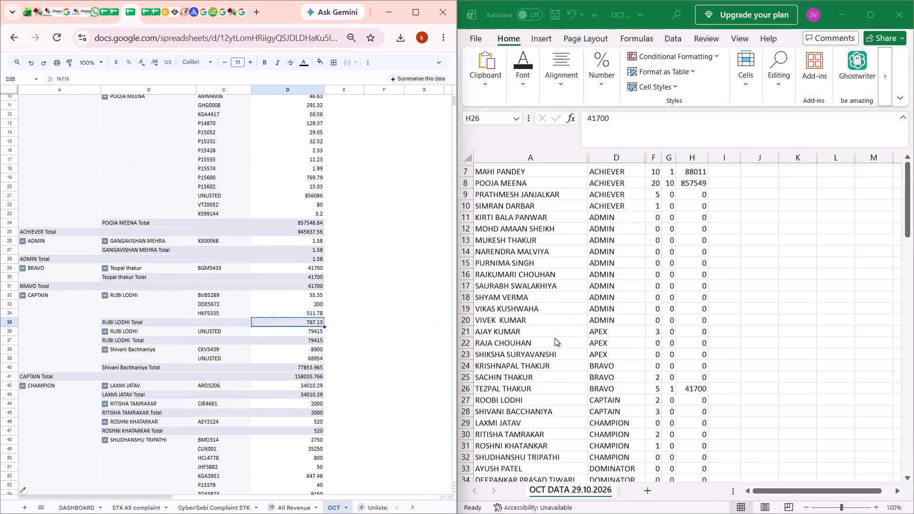
scroll(555, 338, down, 1)
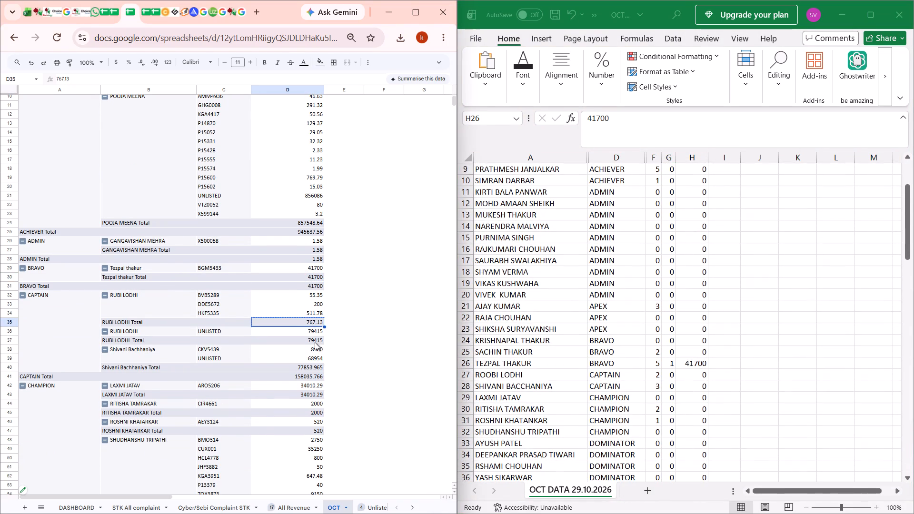
ctrl+click(315, 342)
click(217, 47)
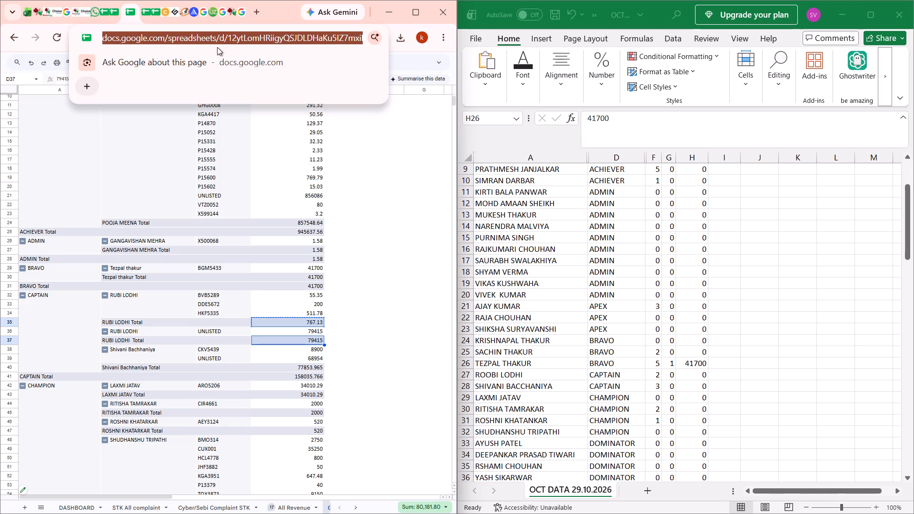
text(80)
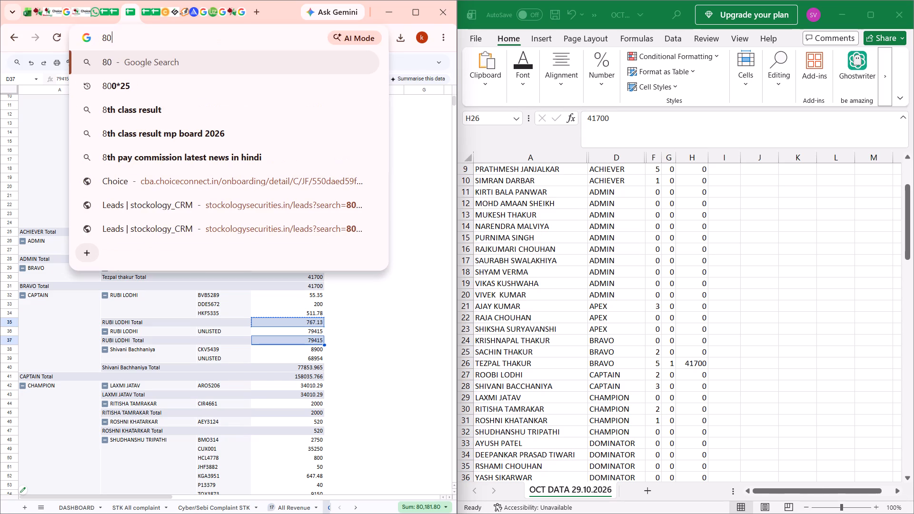
text(18)
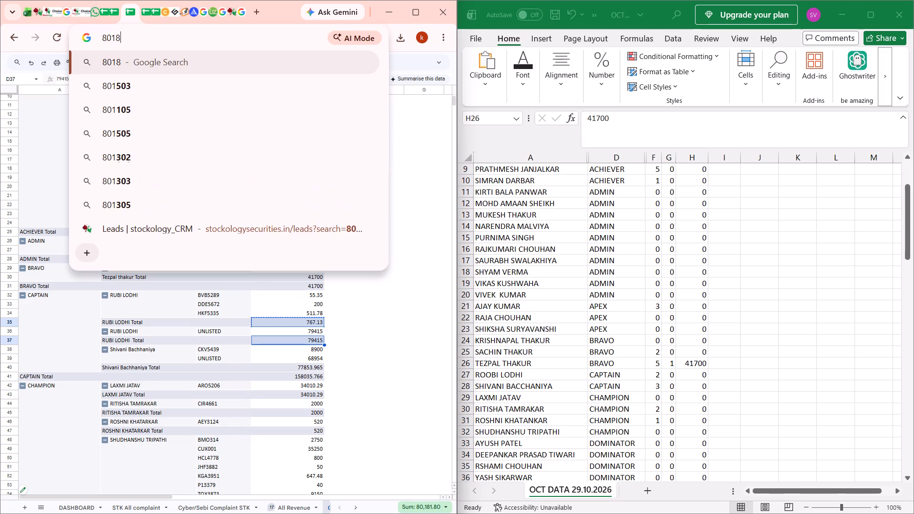
key(1)
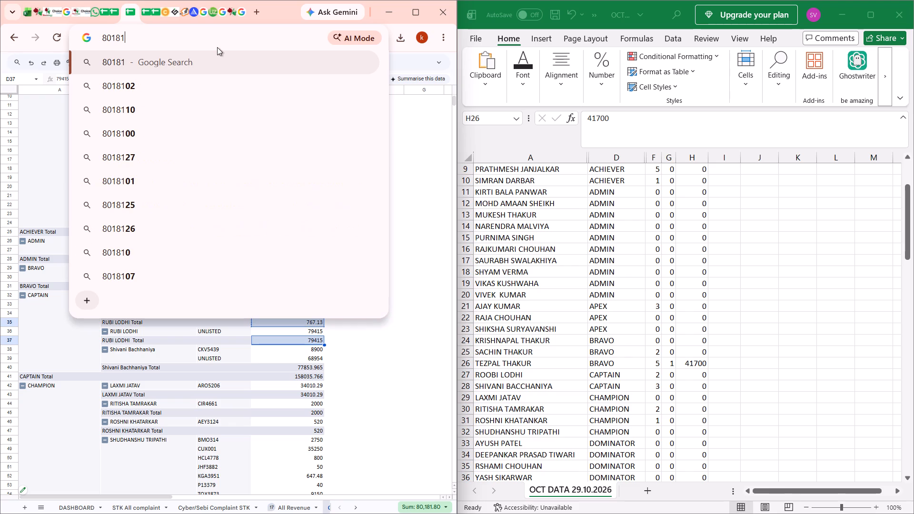
text(.80)
key(ctrl+a)
key(ctrl+c)
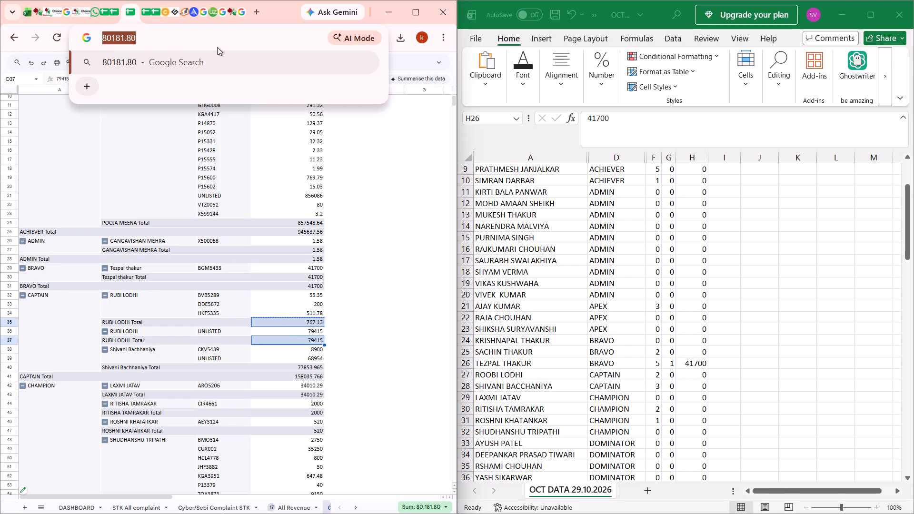
click(646, 384)
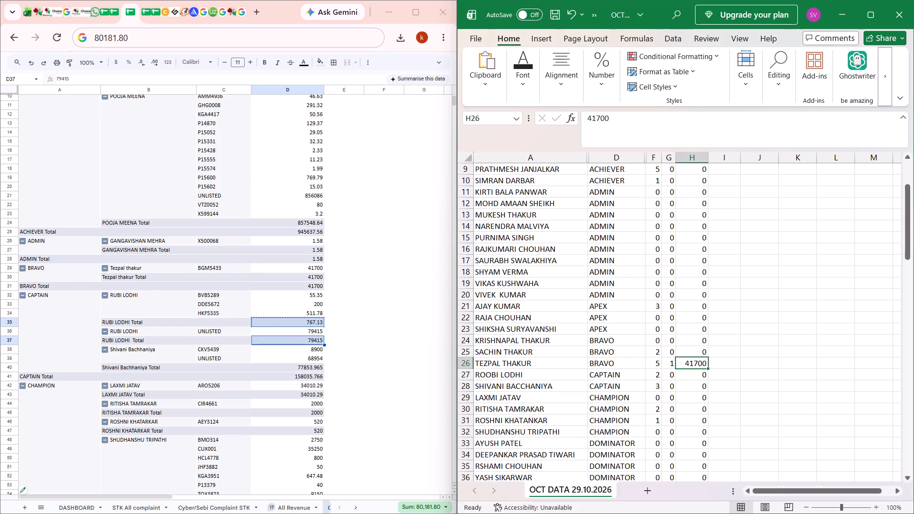
double_click(579, 355)
click(592, 374)
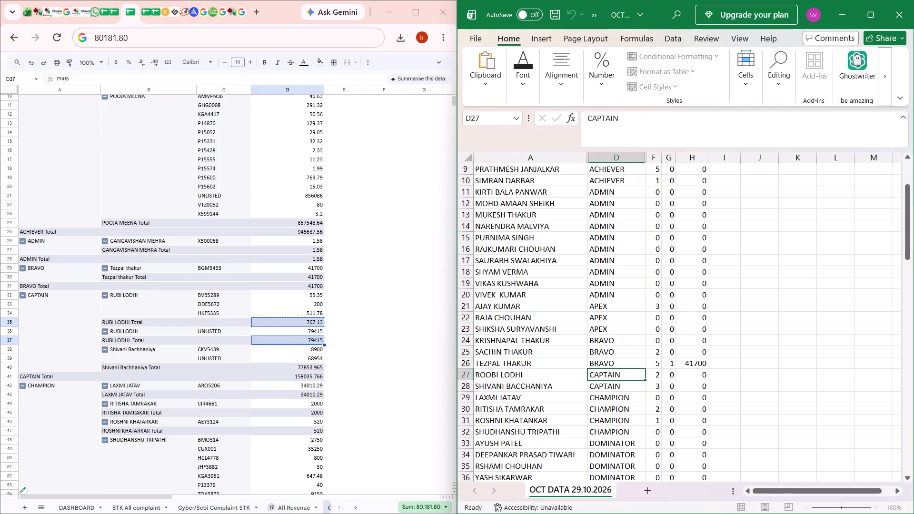
click(678, 379)
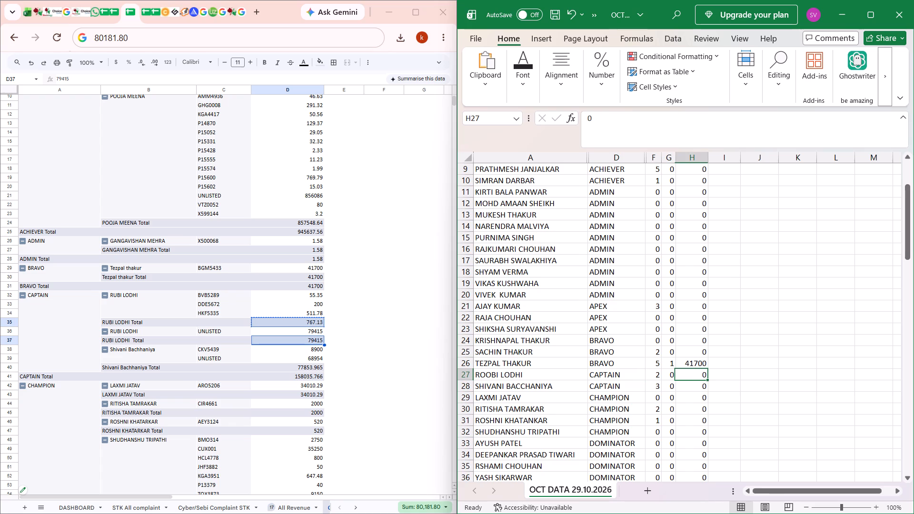
key(ctrl+v)
Copy the second CAPTAIN agent's pivot total, 77853.965, into that agent's revenue cell H28 in the workbook.
click(310, 366)
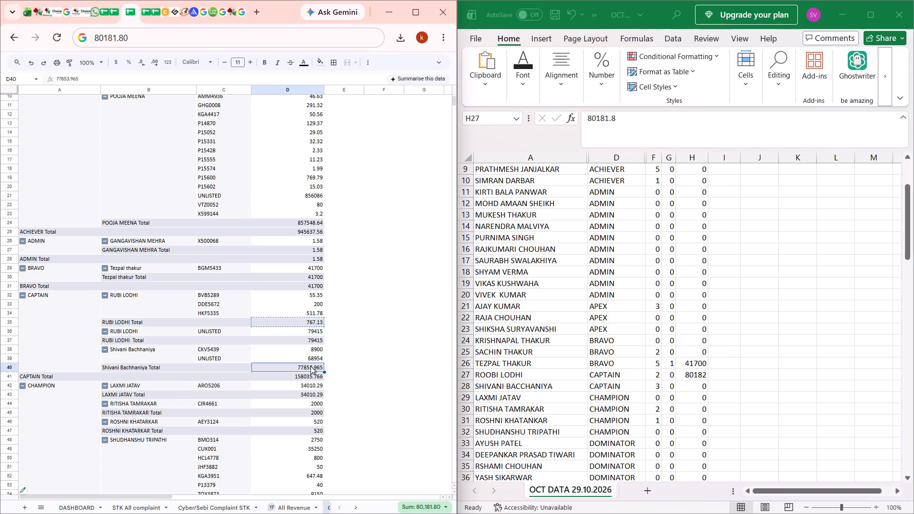
key(ctrl+c)
drag(617, 384, 694, 386)
click(694, 386)
key(ctrl+v)
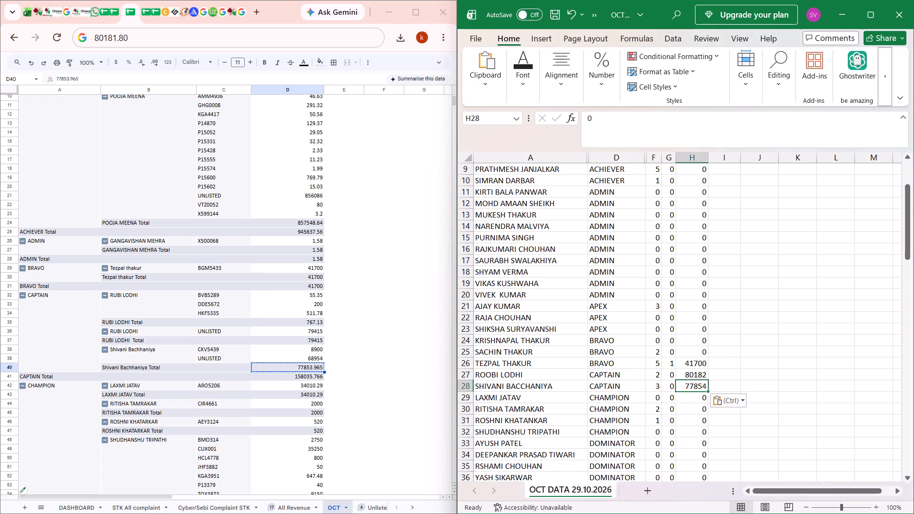
Copy the first CHAMPION agent's total, 34010.29, from row 43 of the pivot table.
scroll(694, 386, down, 1)
scroll(341, 364, down, 1)
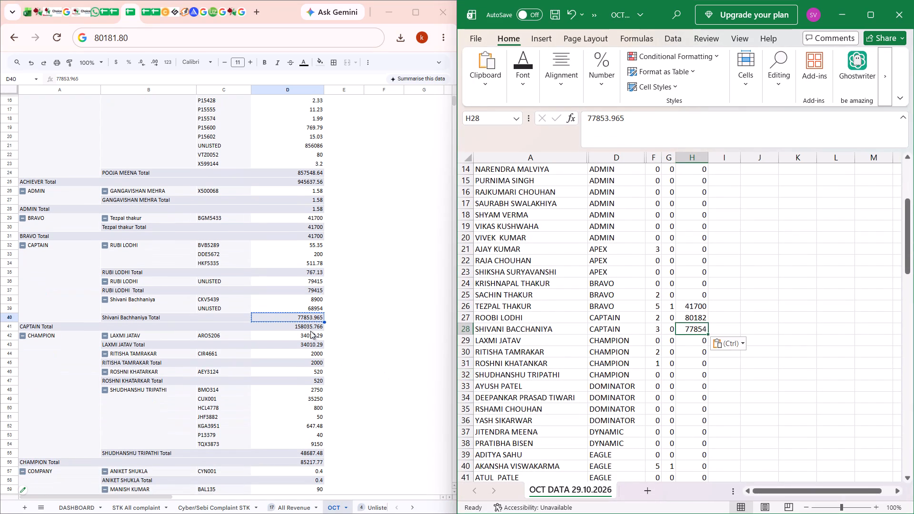
click(310, 344)
key(ctrl+c)
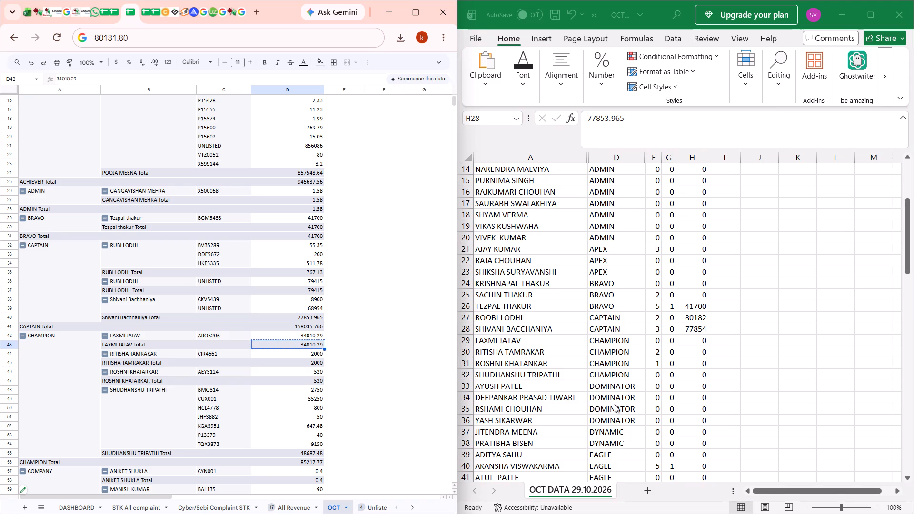
key(ctrl+c)
Compare the workbook's CHAMPION and DOMINATOR agent rows with the teams listed in the pivot table, down to IMPACT FORCE.
click(626, 366)
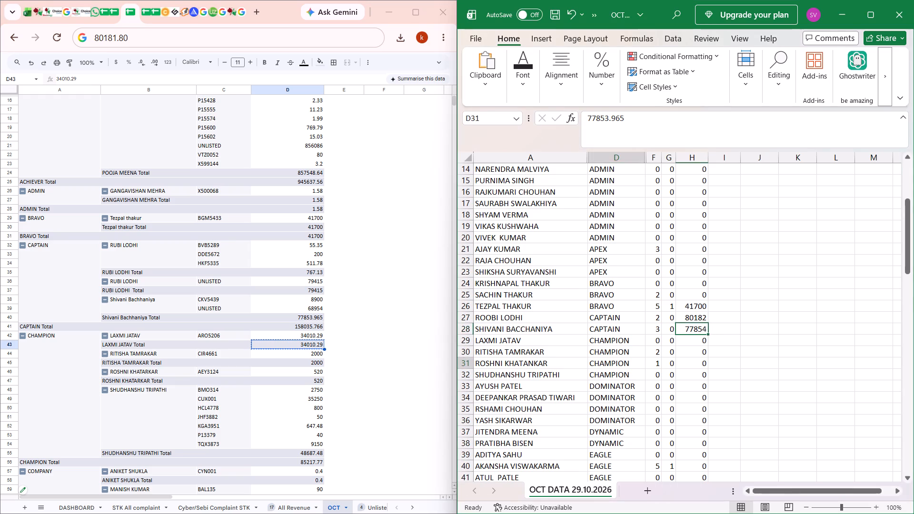
click(643, 359)
drag(628, 339, 648, 387)
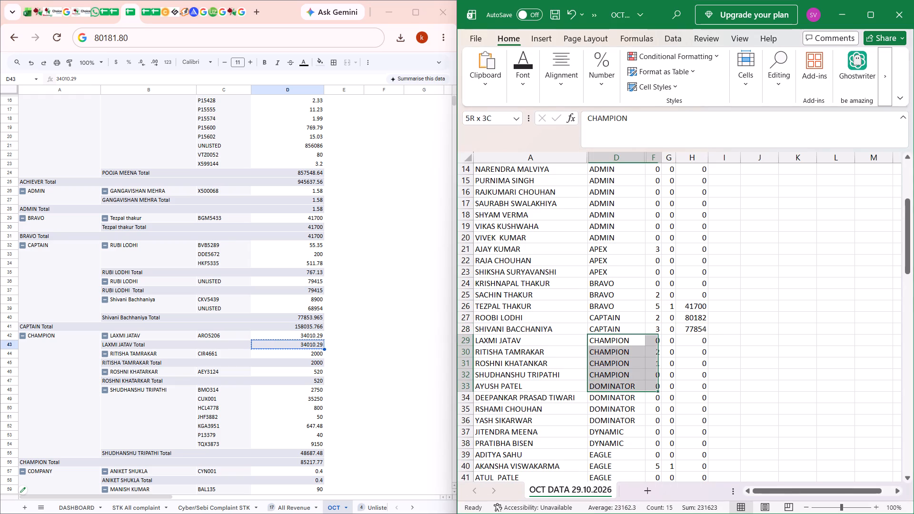
drag(648, 387, 664, 387)
click(688, 389)
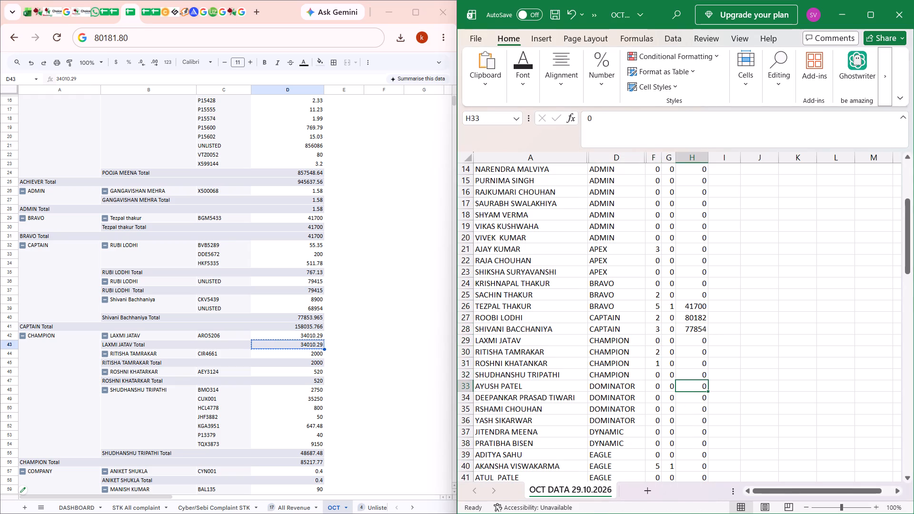
scroll(188, 339, down, 3)
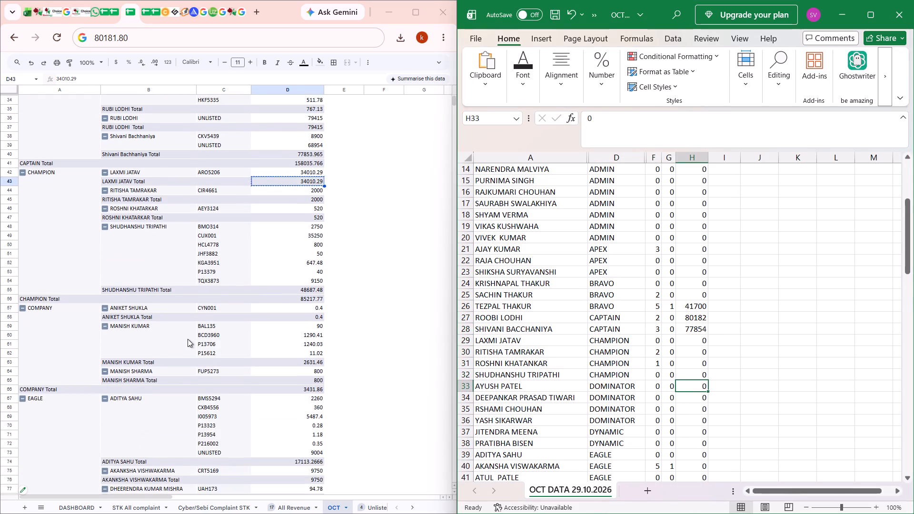
scroll(188, 339, down, 6)
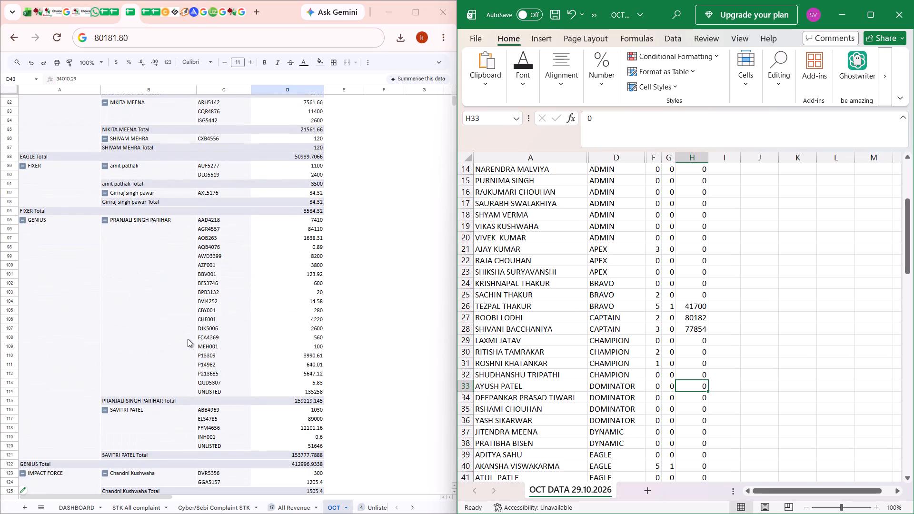
scroll(188, 339, down, 1)
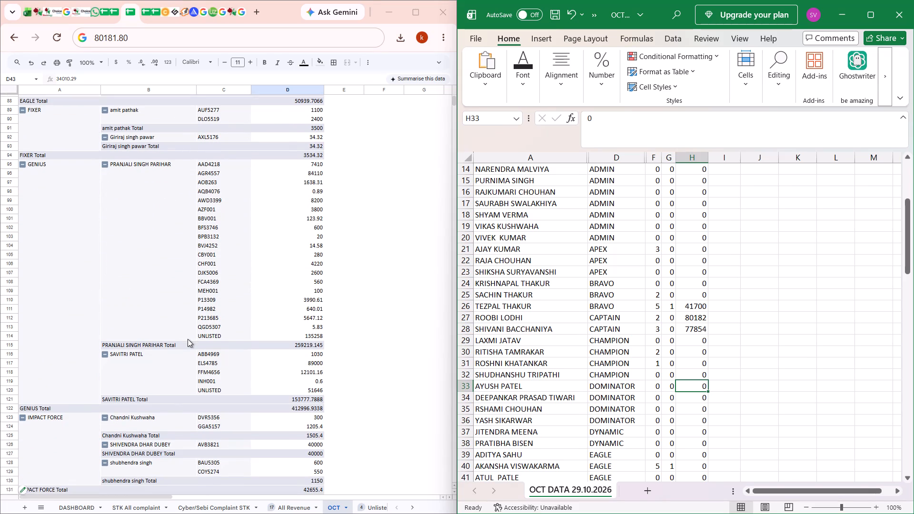
Capture a screenshot of the GENIUS team's block in the pivot table, covering both agents' client rows and totals.
click(343, 323)
click(397, 293)
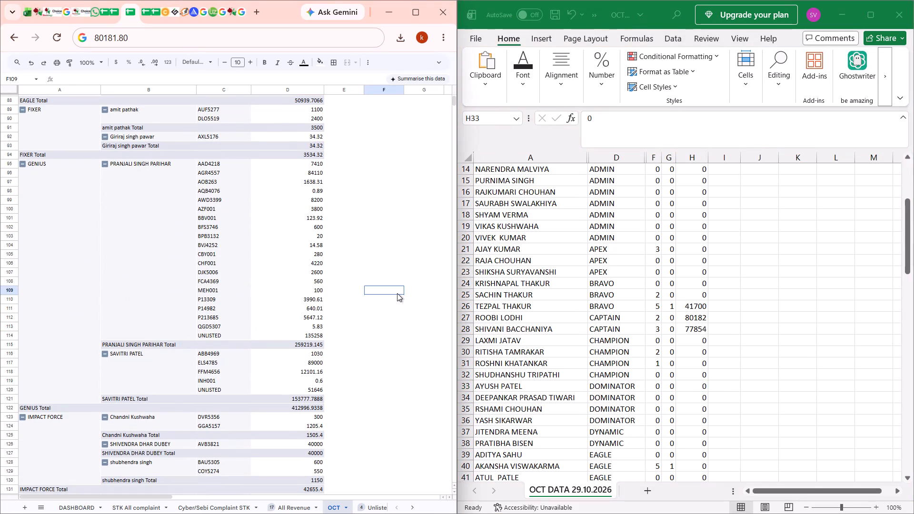
key(shift+super+s)
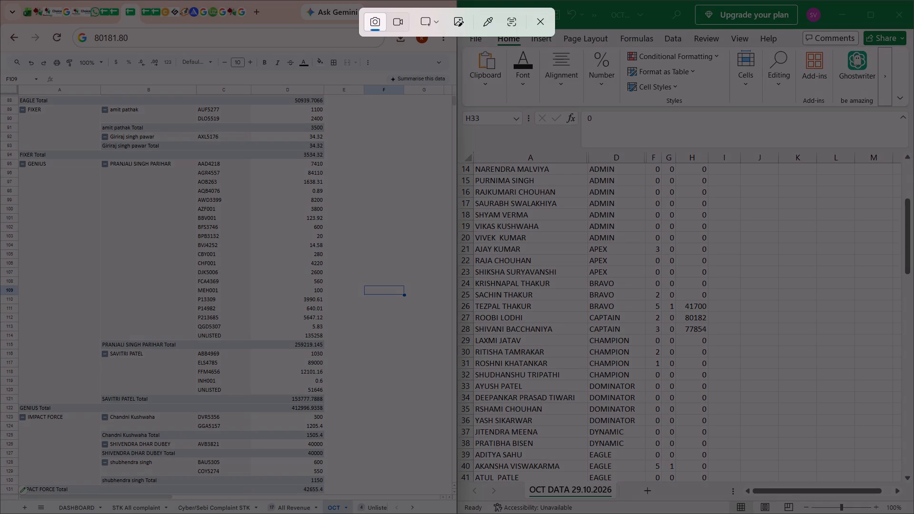
drag(15, 158, 324, 408)
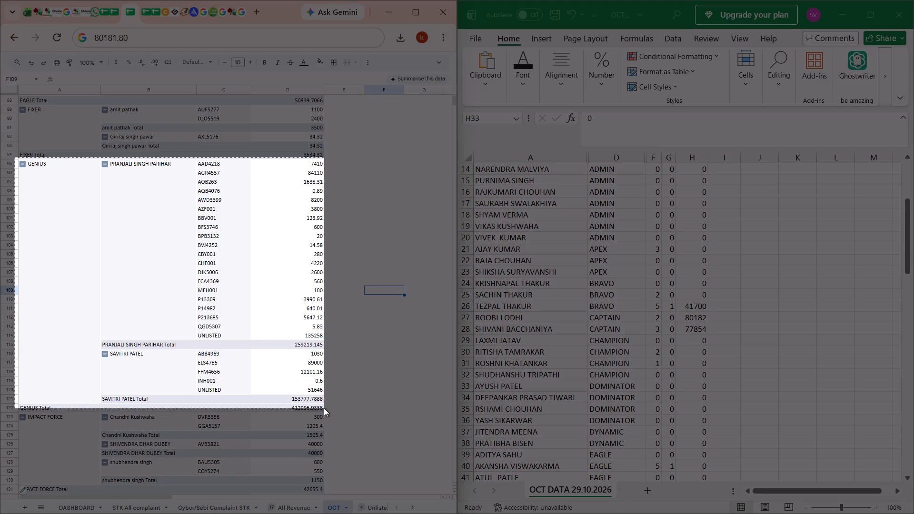
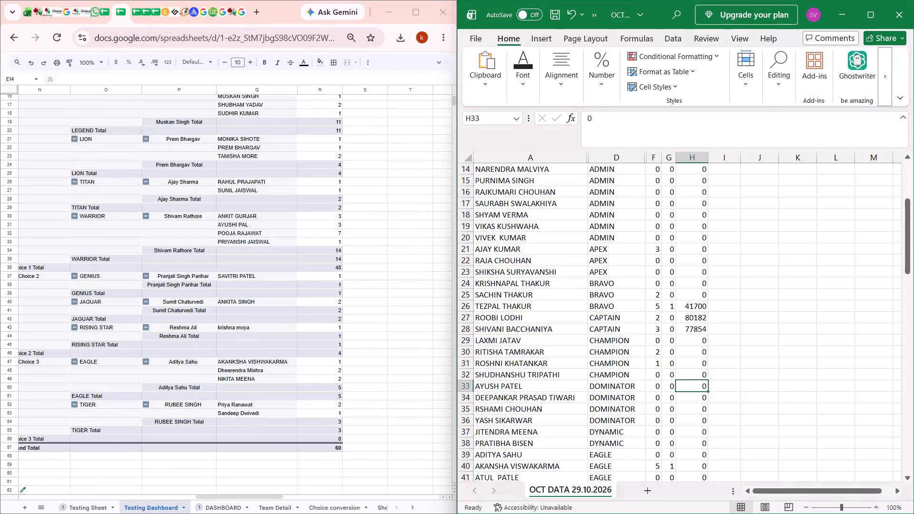
Compare the workbook's CHAMPION agent rows with the teams and agents in the dashboard's pivot table, from BRAVO through Choice 3.
click(584, 356)
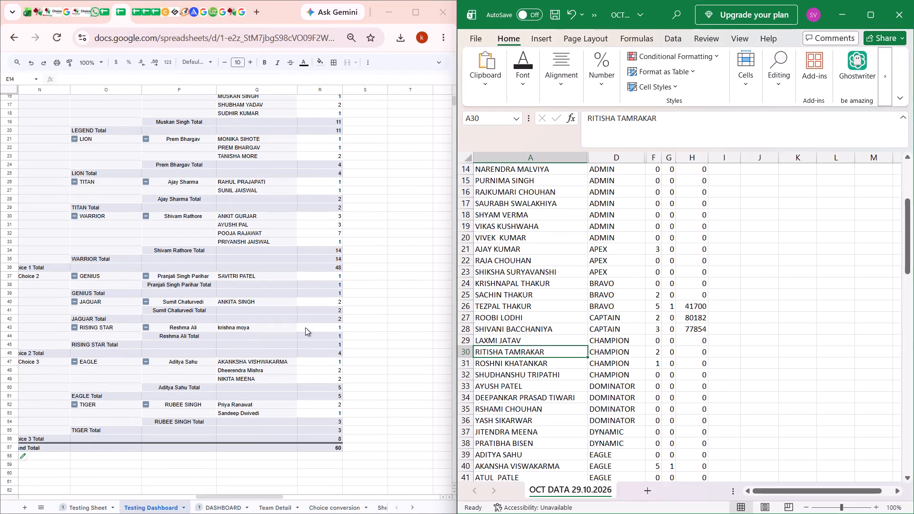
scroll(305, 327, right, 1)
scroll(305, 327, up, 1)
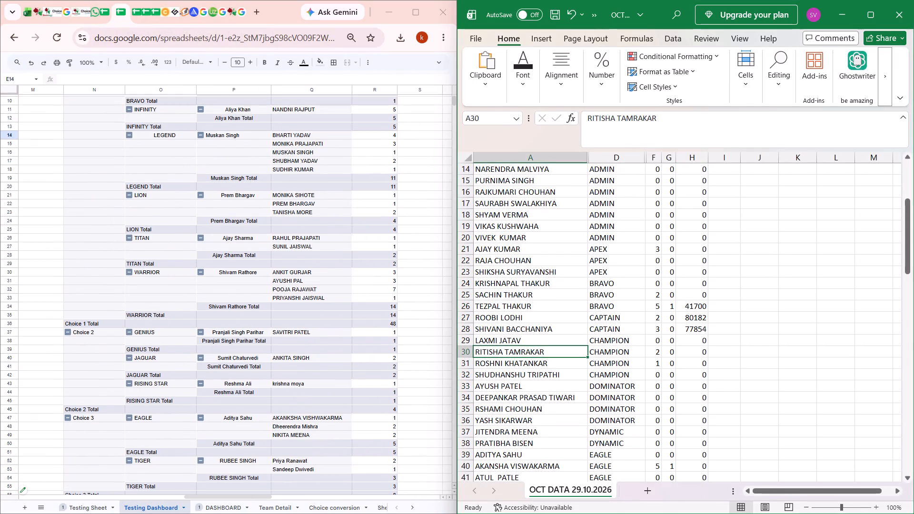
click(674, 346)
click(607, 337)
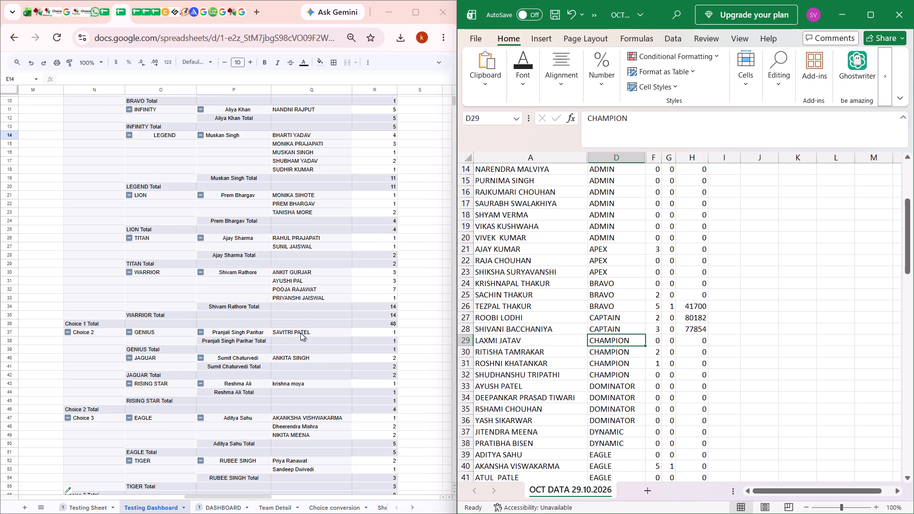
scroll(300, 333, up, 2)
scroll(300, 333, down, 1)
click(631, 376)
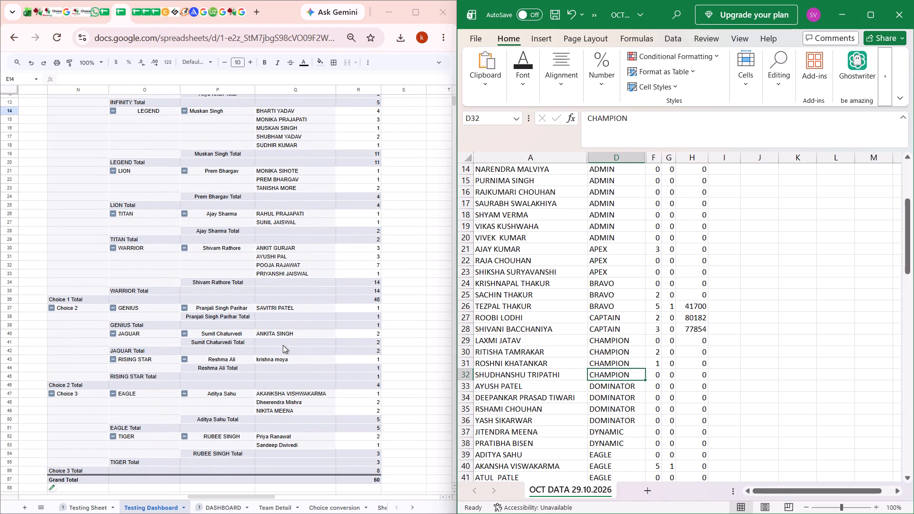
Review the Total FTD pivot on the Testing Dashboard, checking its teams and FTD agents against the workbook's agent rows.
scroll(283, 345, up, 1)
scroll(283, 345, down, 1)
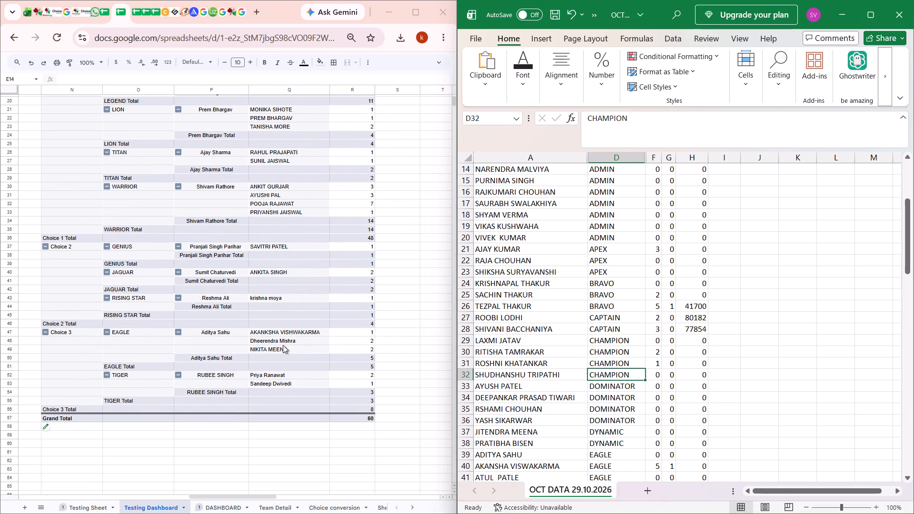
scroll(283, 345, up, 4)
scroll(283, 345, down, 1)
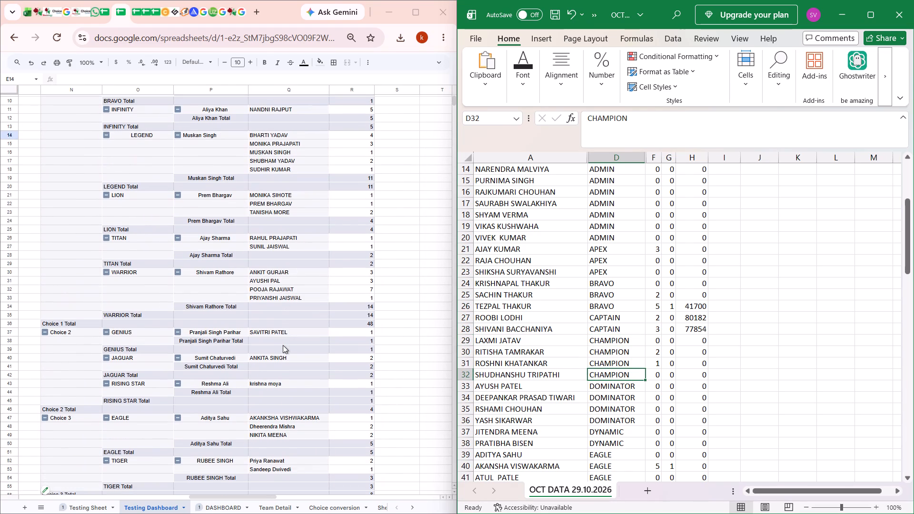
scroll(278, 318, down, 1)
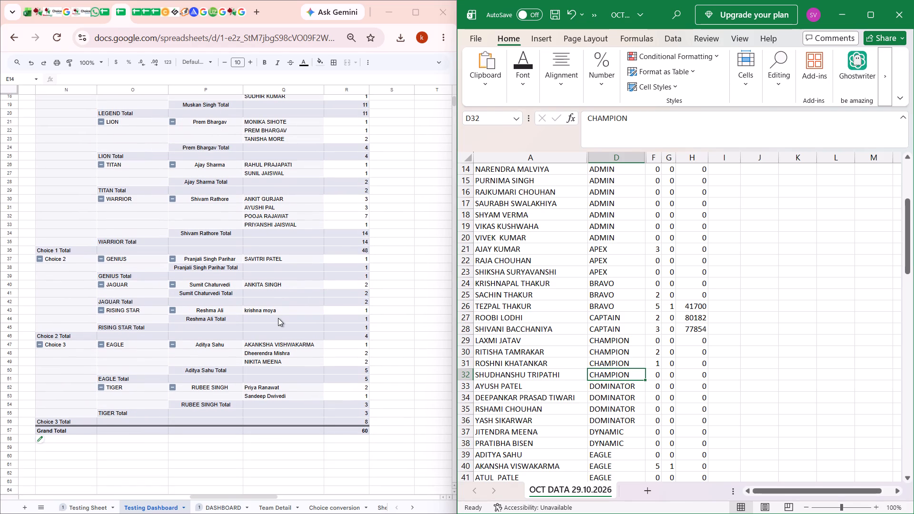
scroll(278, 318, up, 1)
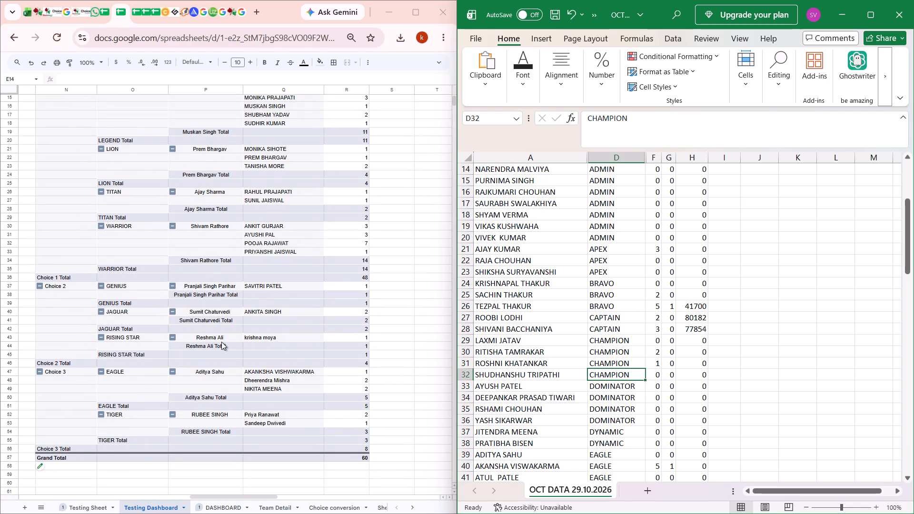
scroll(221, 342, up, 1)
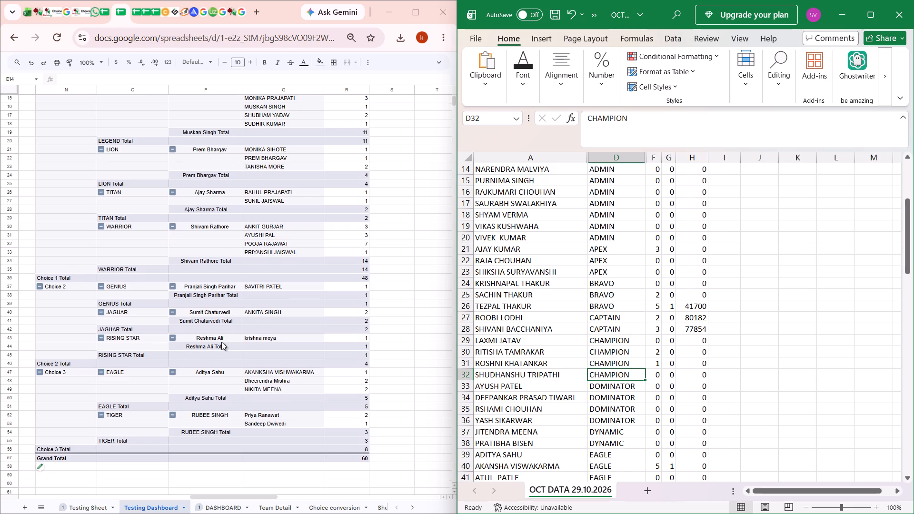
scroll(221, 342, up, 3)
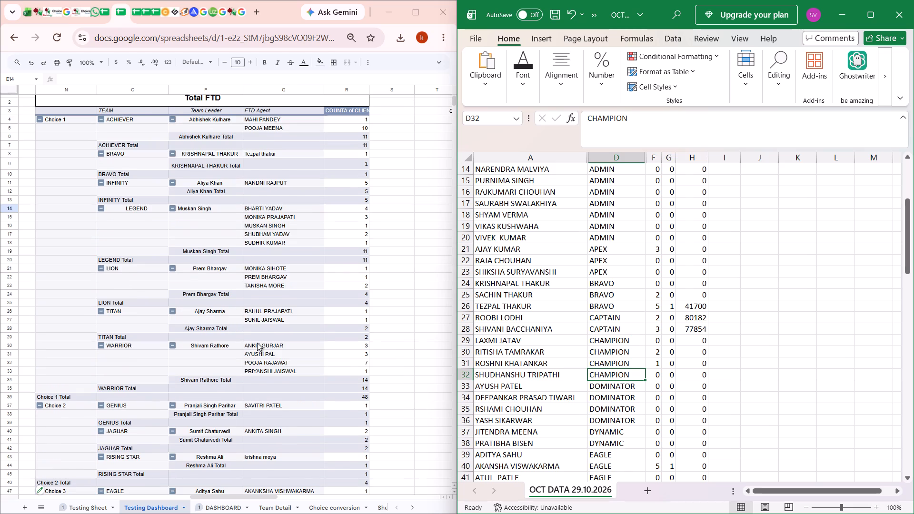
Return to the OCT revenue pivot and compare its teams and agents, from ACHIEVER to INFINITY, with the workbook's CHAMPION to GENIUS rows.
click(140, 12)
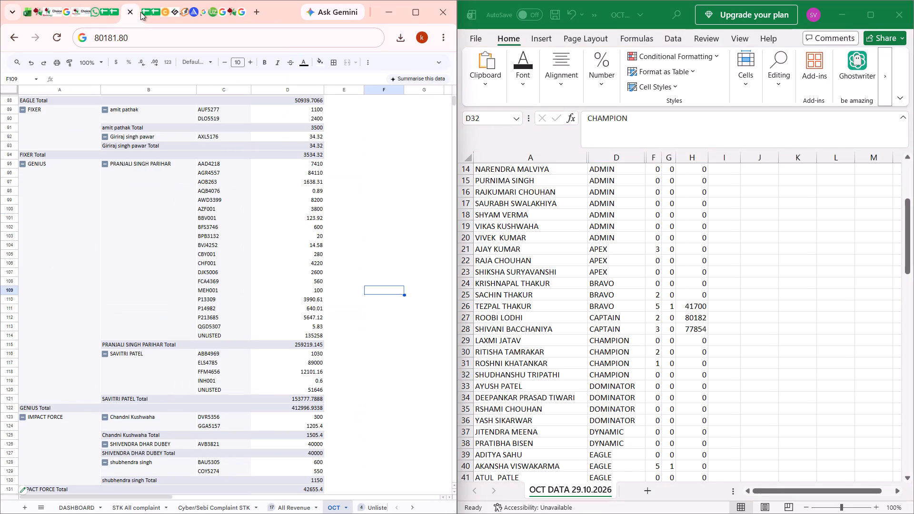
click(266, 271)
scroll(266, 271, down, 1)
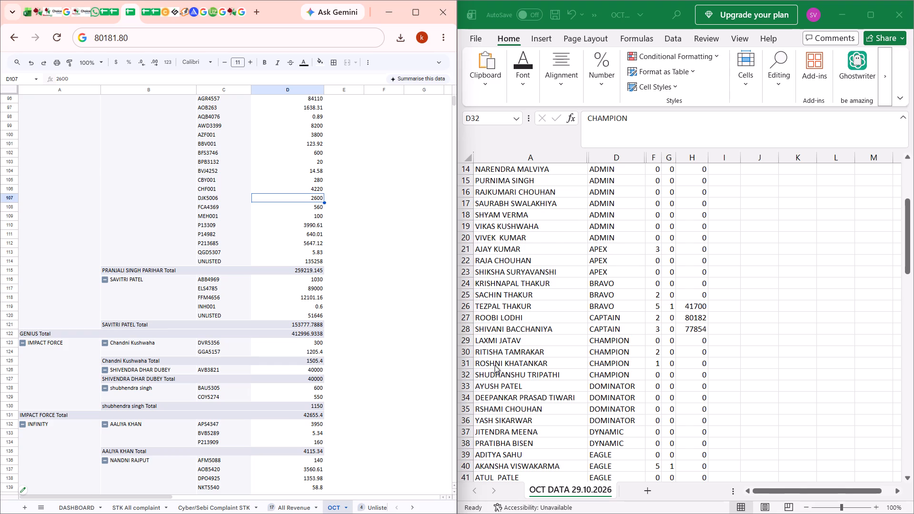
scroll(597, 378, down, 2)
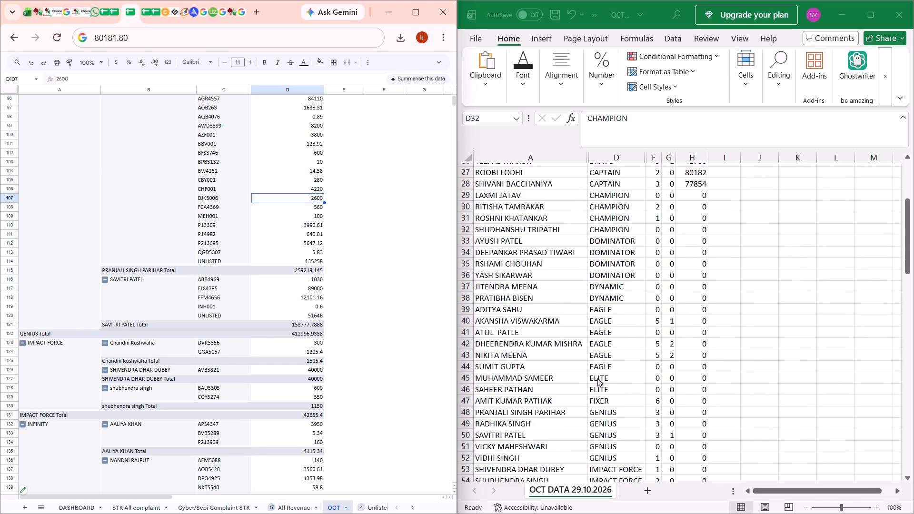
scroll(332, 357, up, 2)
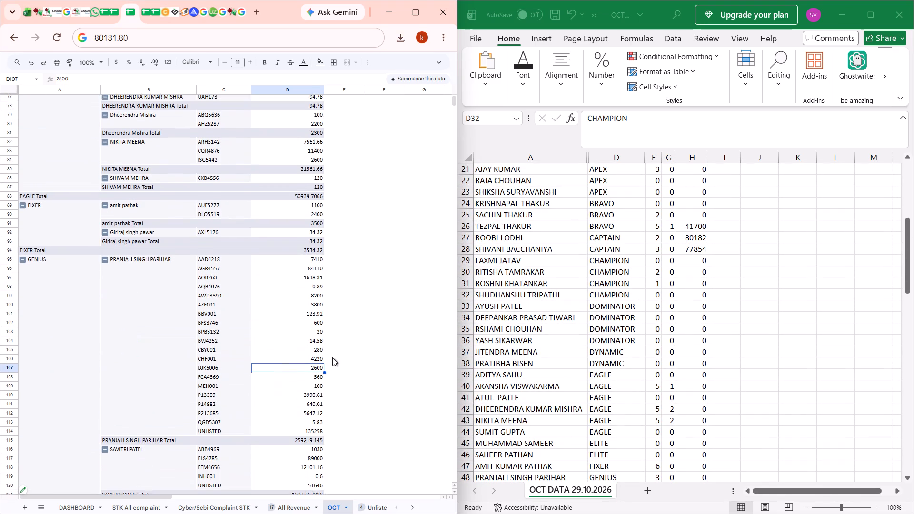
scroll(332, 357, up, 4)
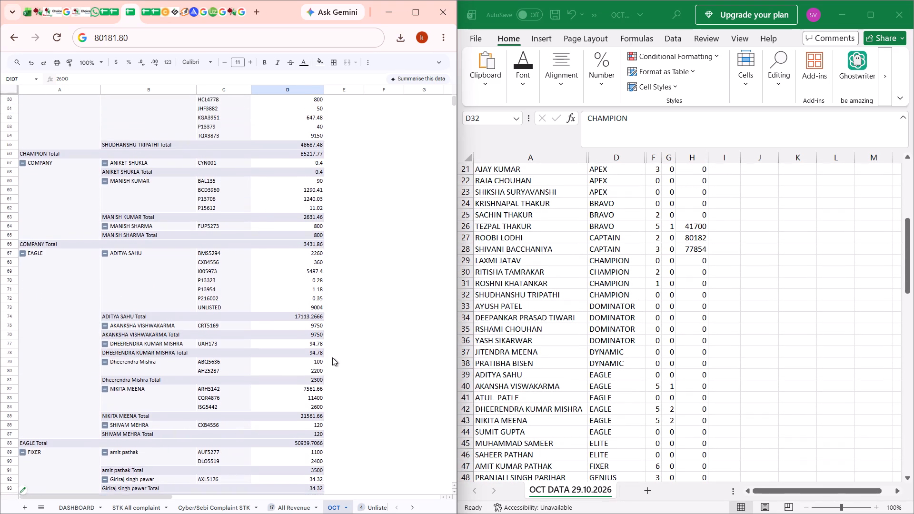
scroll(332, 357, up, 7)
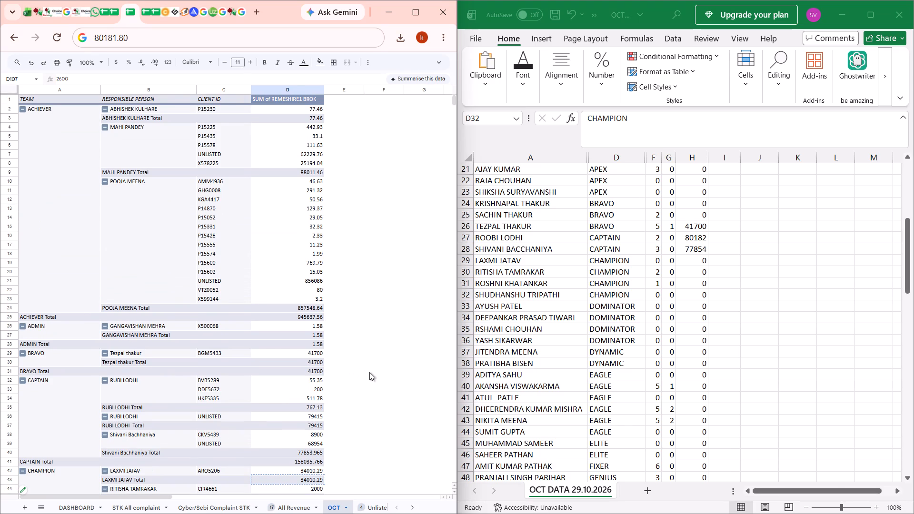
scroll(369, 372, down, 8)
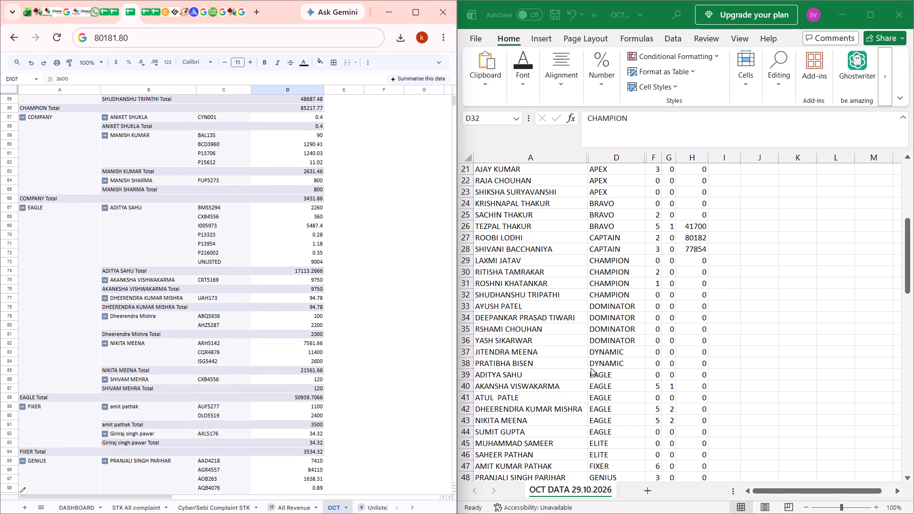
scroll(591, 368, up, 1)
scroll(591, 368, down, 1)
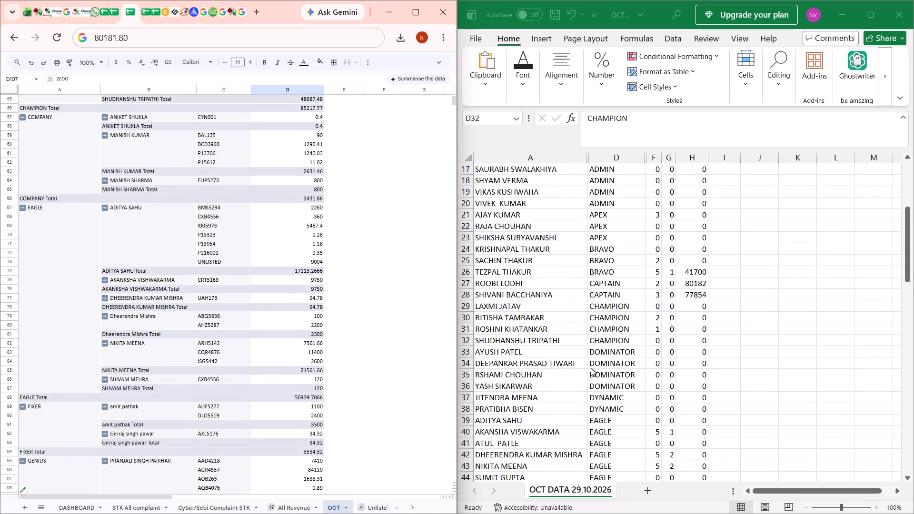
scroll(285, 365, up, 3)
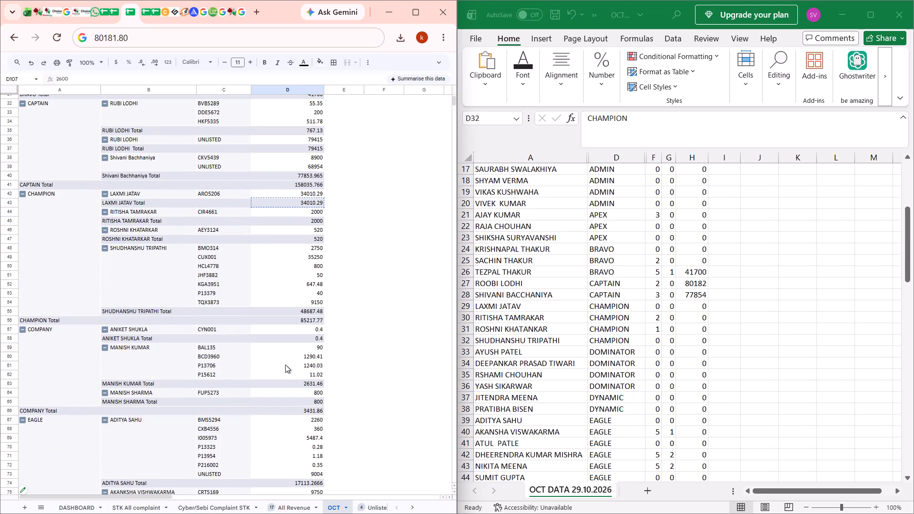
scroll(285, 365, up, 1)
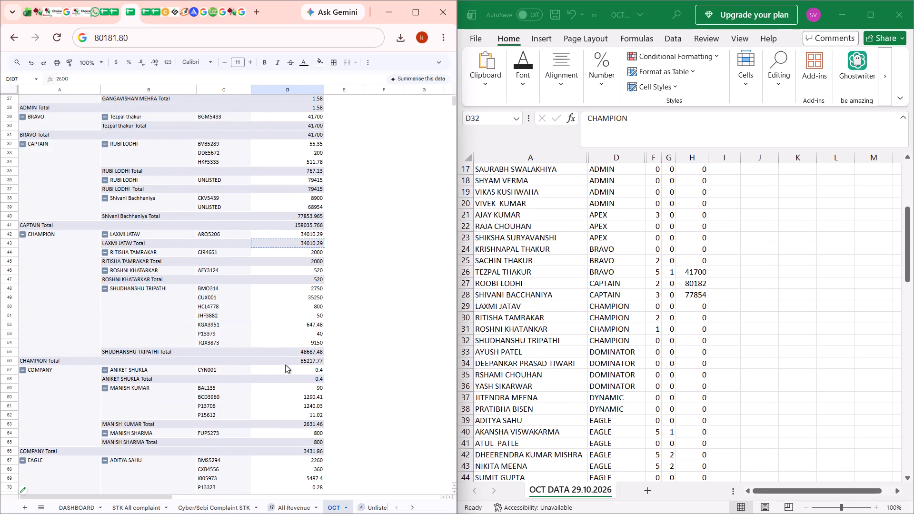
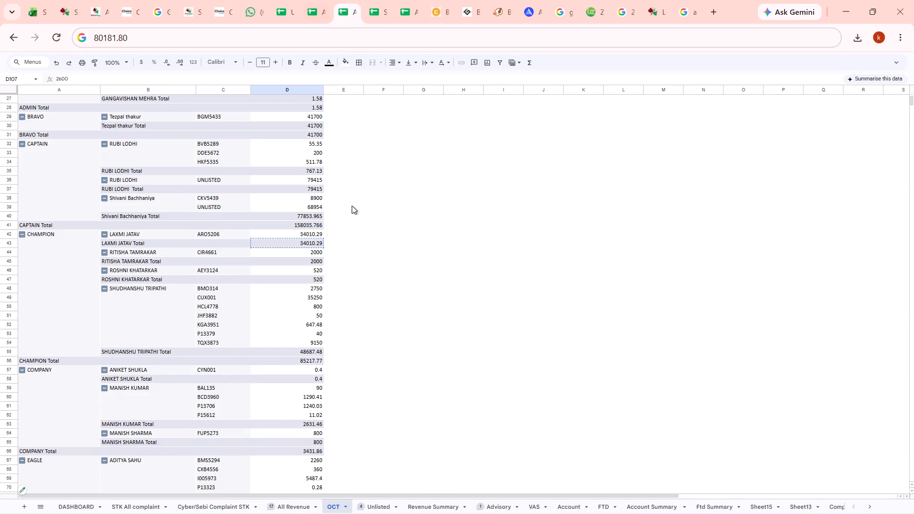
Switch to the MK1 share sales sheet, remove its filter, and go to the last filled entry under PARTY NAME.
click(285, 12)
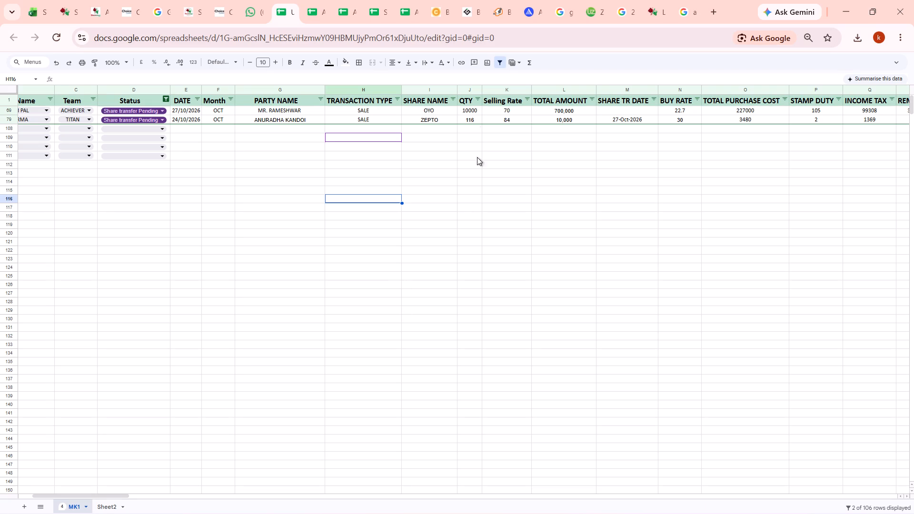
click(499, 65)
click(276, 211)
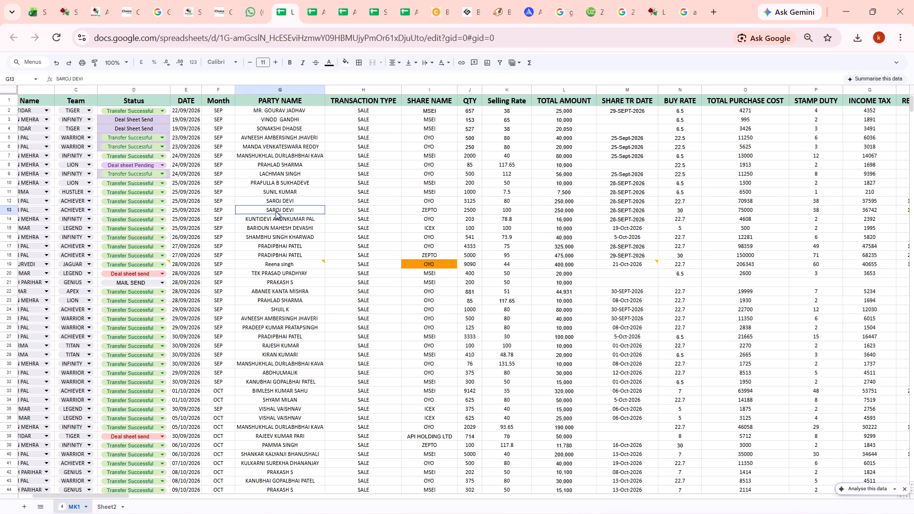
key(ctrl+Down)
scroll(276, 211, down, 1)
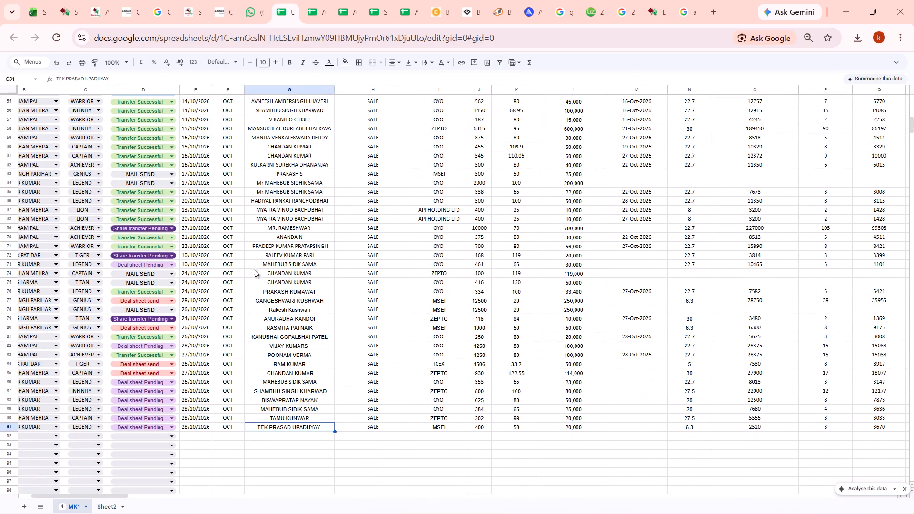
Examine the October sale record in row 78 of the MK1 sheet, from its company column through to its revenue columns.
drag(240, 277, 255, 303)
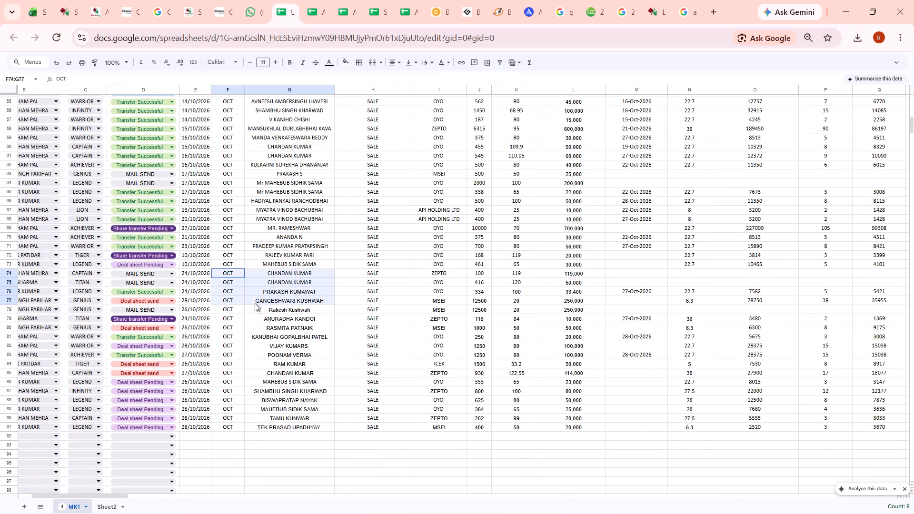
drag(255, 303, 283, 310)
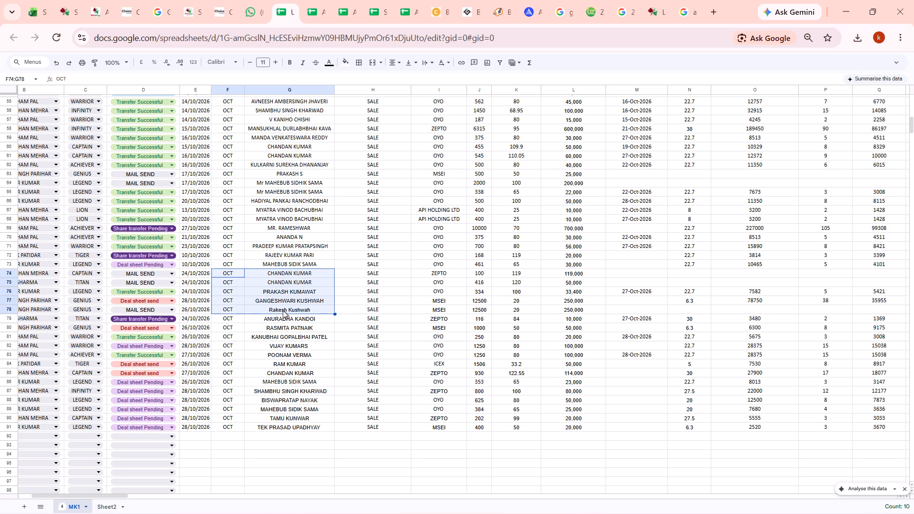
click(283, 310)
key(Right)
key(Right)
key(Right)
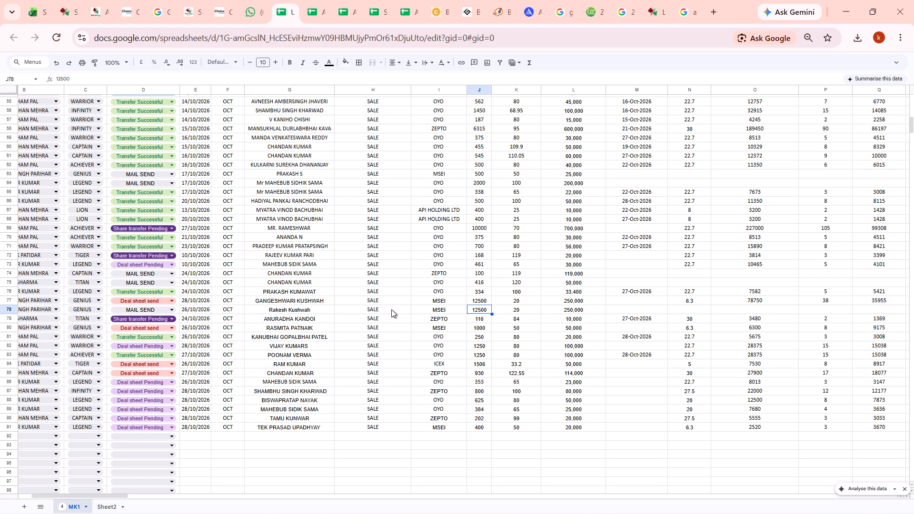
key(Right)
key(Right)
key(Right)
key(Right)
key(Right)
key(Right)
key(Left)
key(Left)
key(Left)
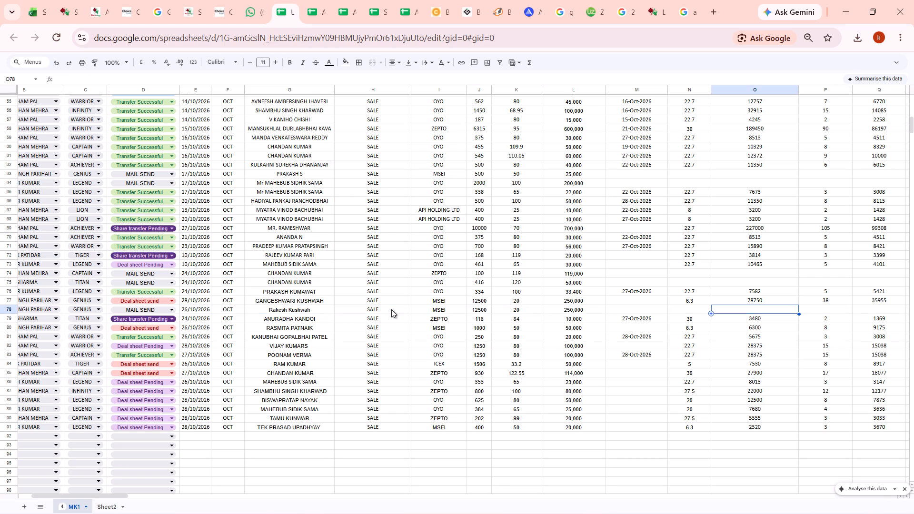
key(Left)
key(Left)
key(Left)
key(Left)
key(Left)
key(Left)
key(Left)
key(Left)
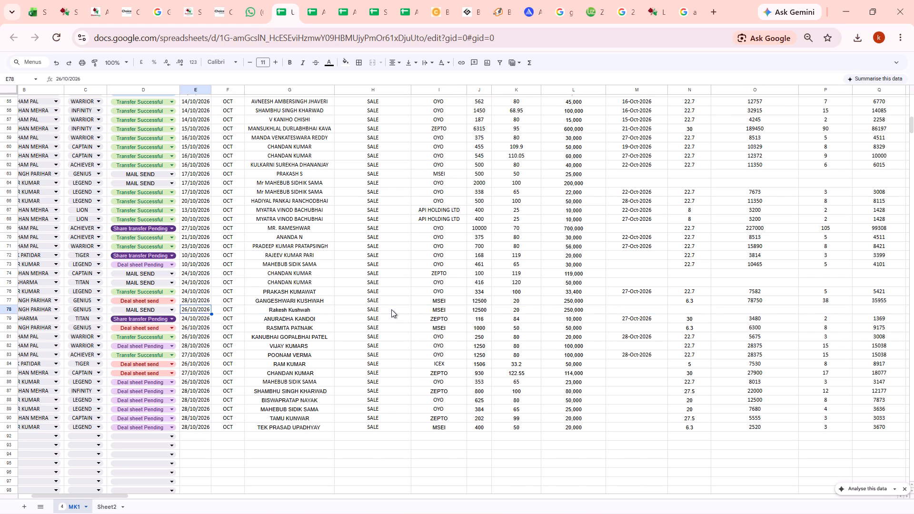
key(Left)
key(Left)
key(Left)
key(Left)
key(Left)
key(Right)
key(Right)
key(Right)
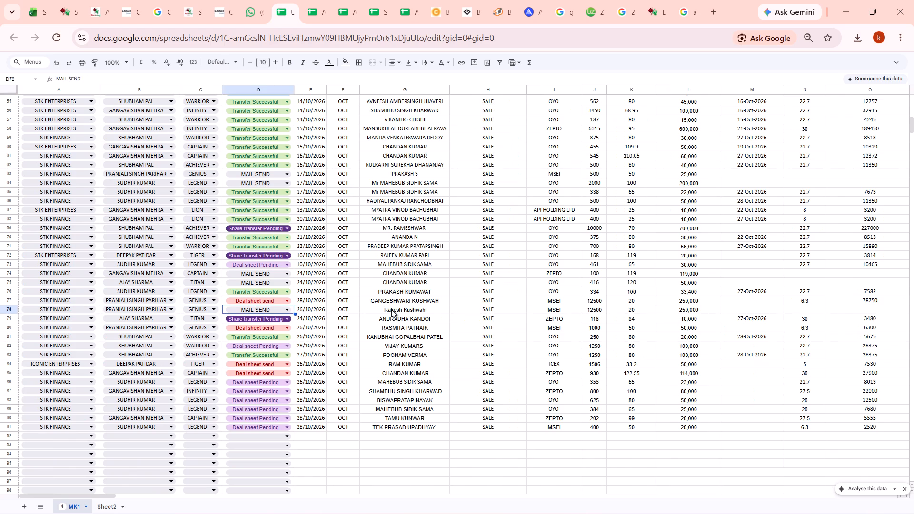
key(Right)
key(Right)
key(Right)
key(Right)
key(Right)
key(Right)
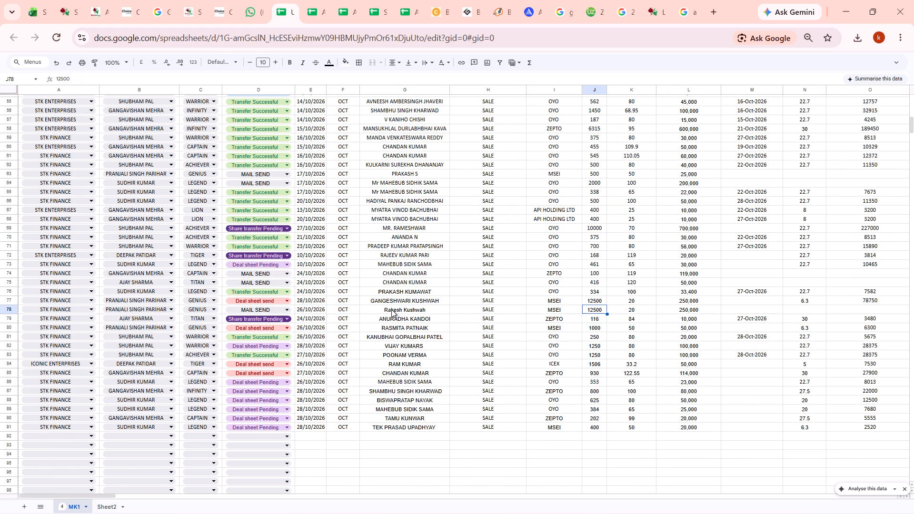
key(Right)
key(Right)
key(Right)
key(Right)
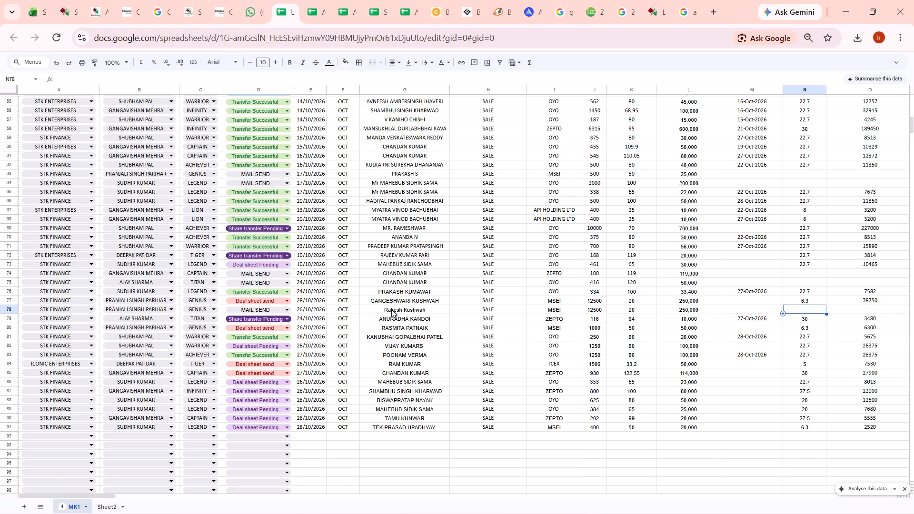
Show the OCT pivot side by side with the OCT DATA 29.10.2026 workbook in Excel.
click(311, 2)
click(346, 0)
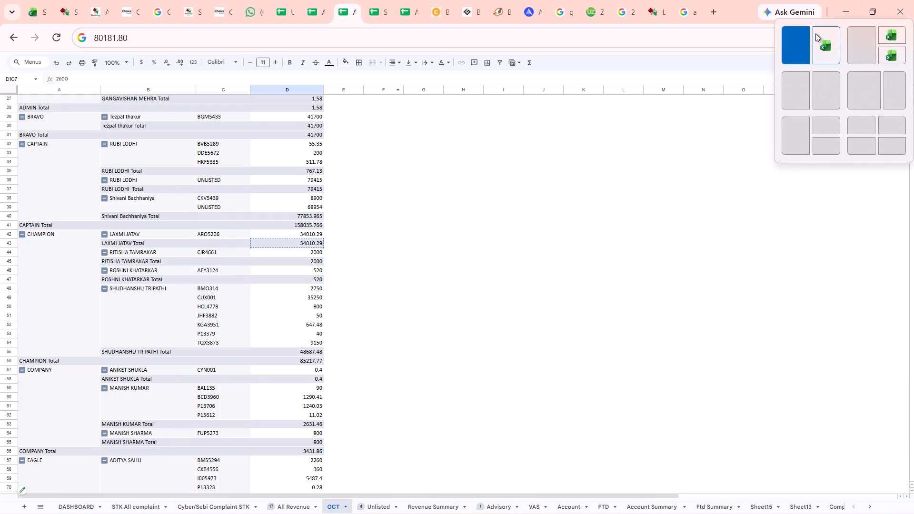
click(813, 35)
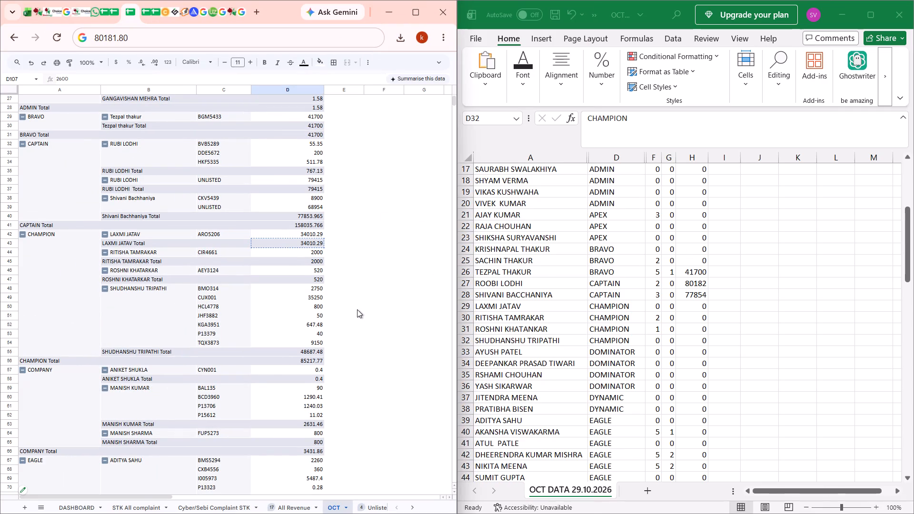
Copy the CHAMPION agent total 34010.29 from the OCT pivot into the revenue cell of workbook row 29.
click(619, 310)
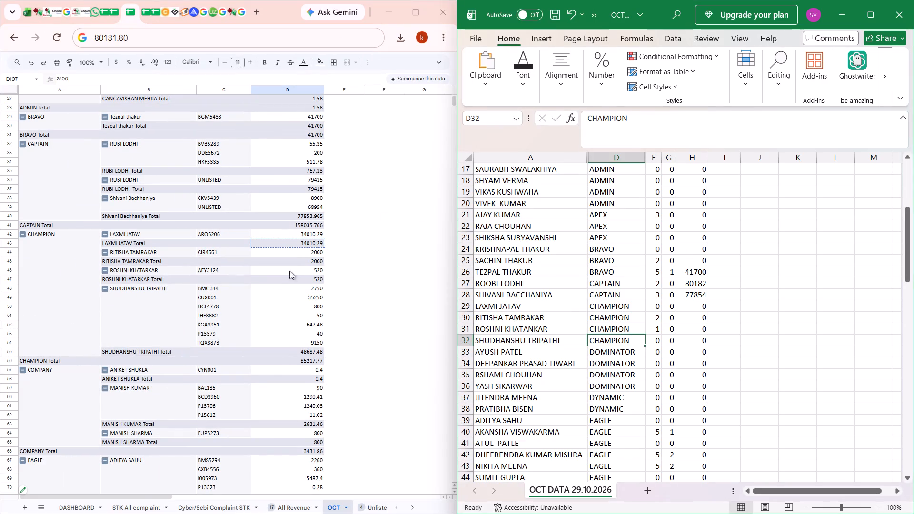
click(318, 246)
key(ctrl+c)
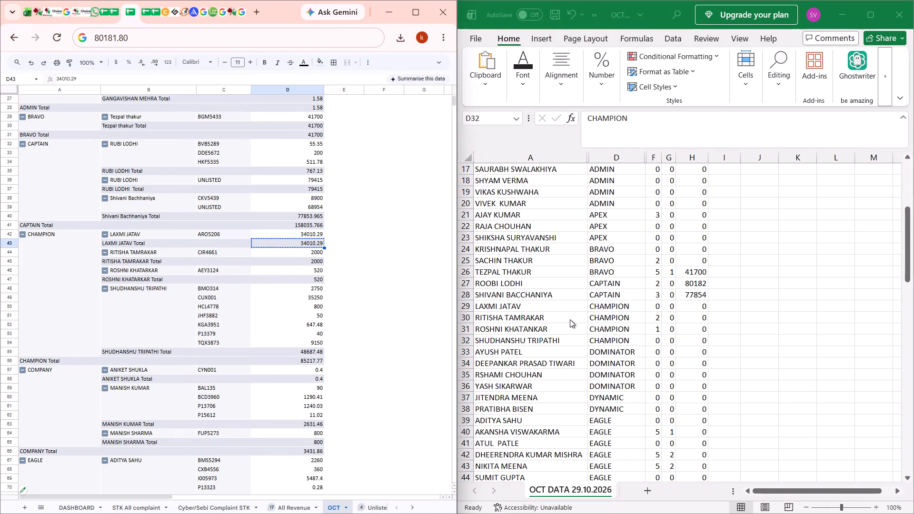
click(570, 319)
click(692, 302)
key(ctrl+v)
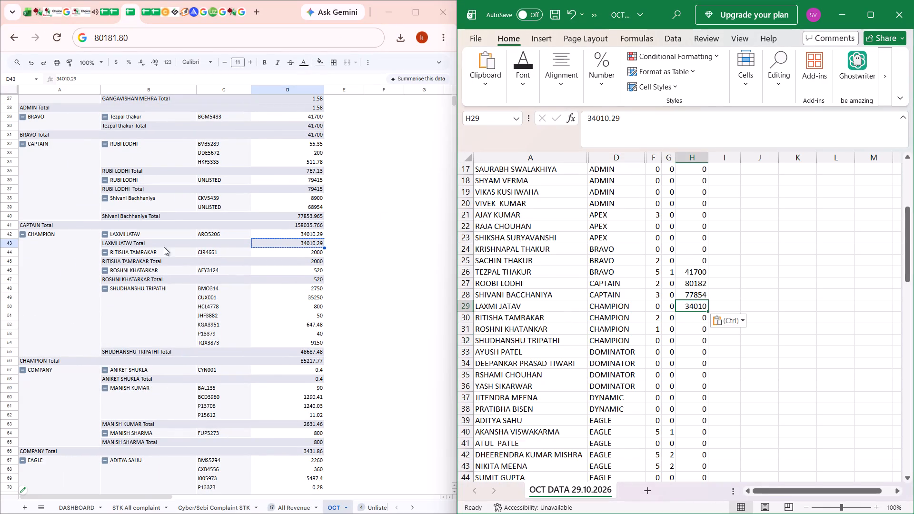
Copy the CHAMPION agent total 2000 from the OCT pivot into the revenue cell of workbook row 30.
click(305, 263)
key(ctrl+c)
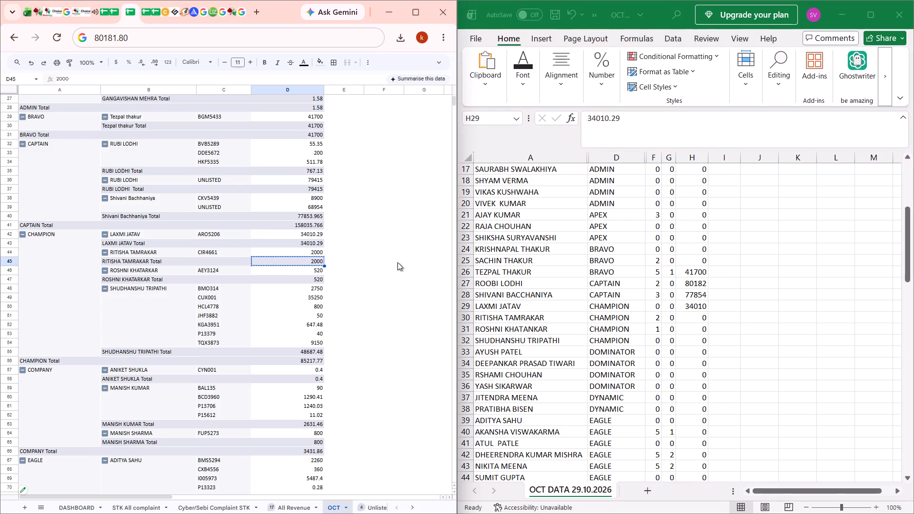
click(568, 275)
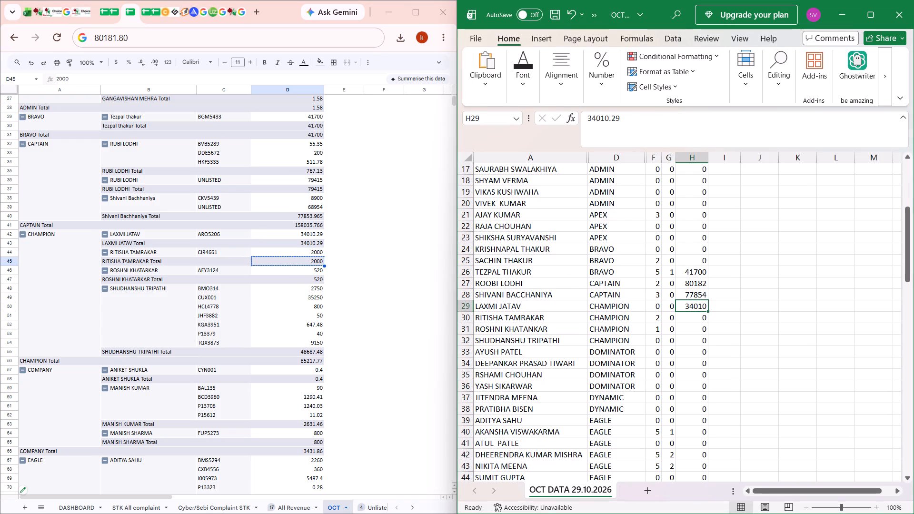
click(682, 320)
key(ctrl+v)
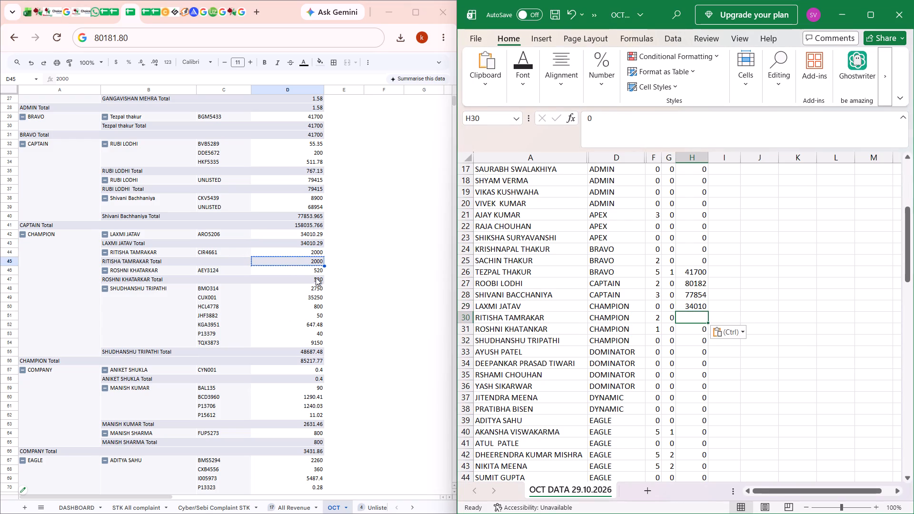
Copy the CHAMPION agent total 520 from the OCT pivot into the revenue cell of workbook row 31.
click(317, 280)
key(ctrl+c)
click(638, 317)
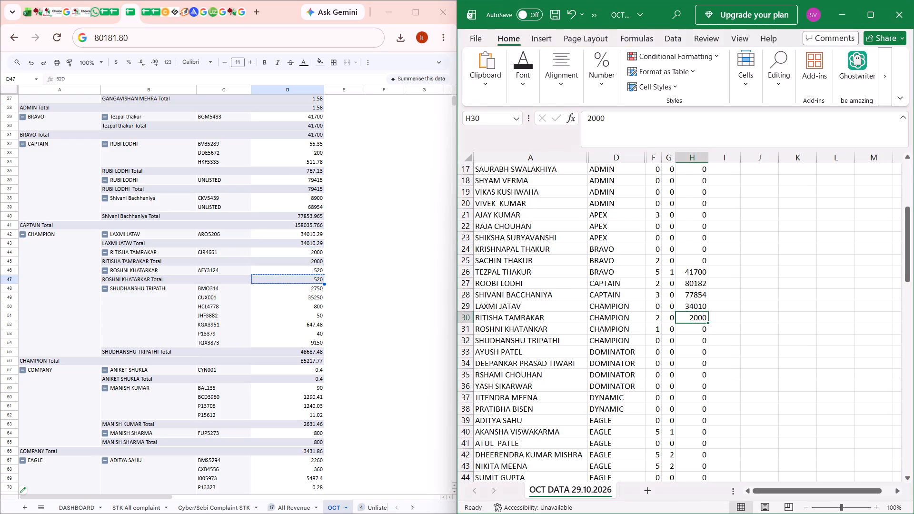
click(695, 330)
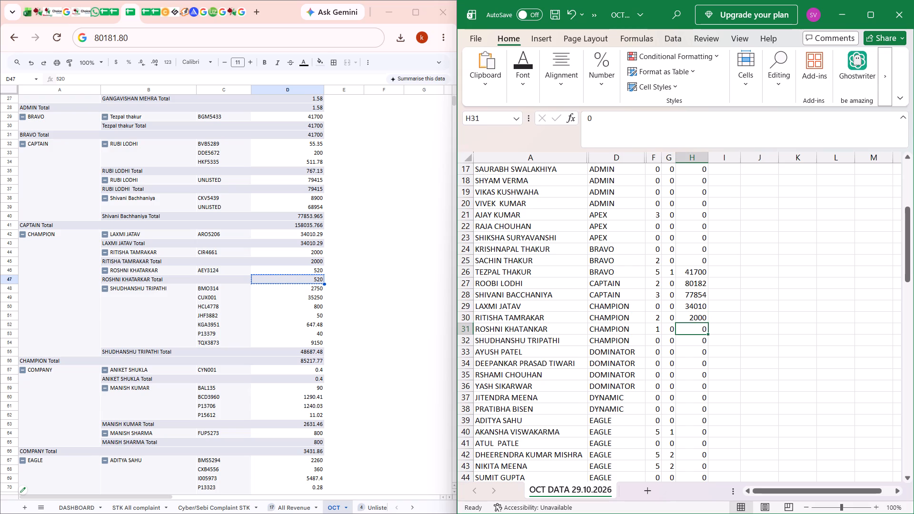
key(ctrl+v)
Copy the CHAMPION agent total 48687.48 from the OCT pivot into the revenue cell of workbook row 32.
click(298, 354)
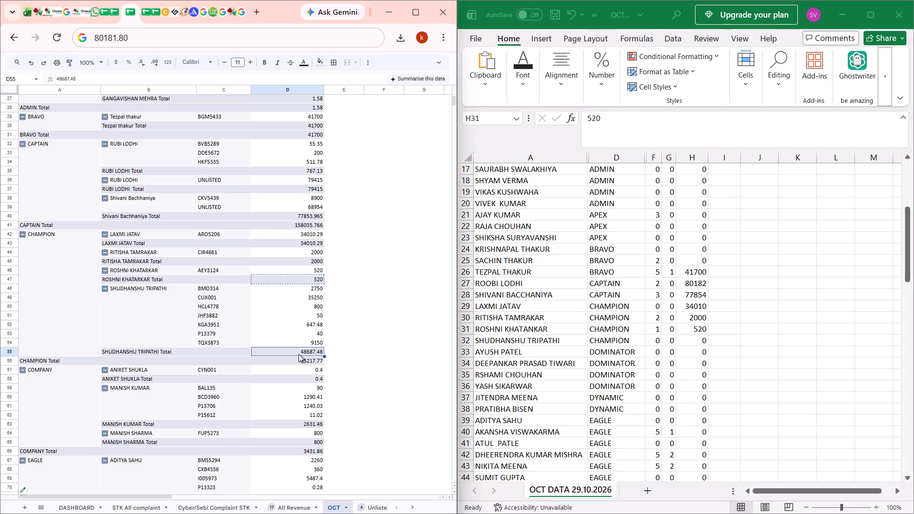
key(ctrl+c)
click(624, 359)
click(689, 339)
key(ctrl+v)
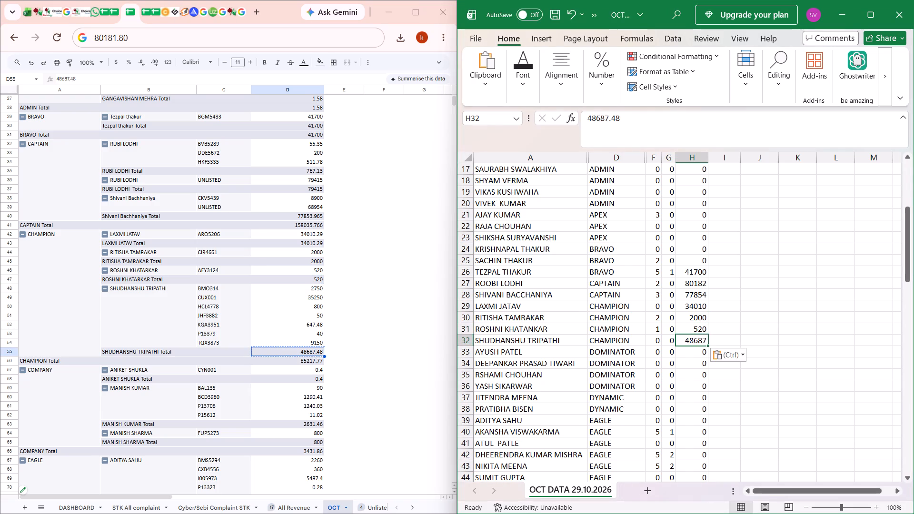
Copy the COMPANY Total 3431.86 from the OCT pivot into the revenue cell of workbook row 4.
click(323, 379)
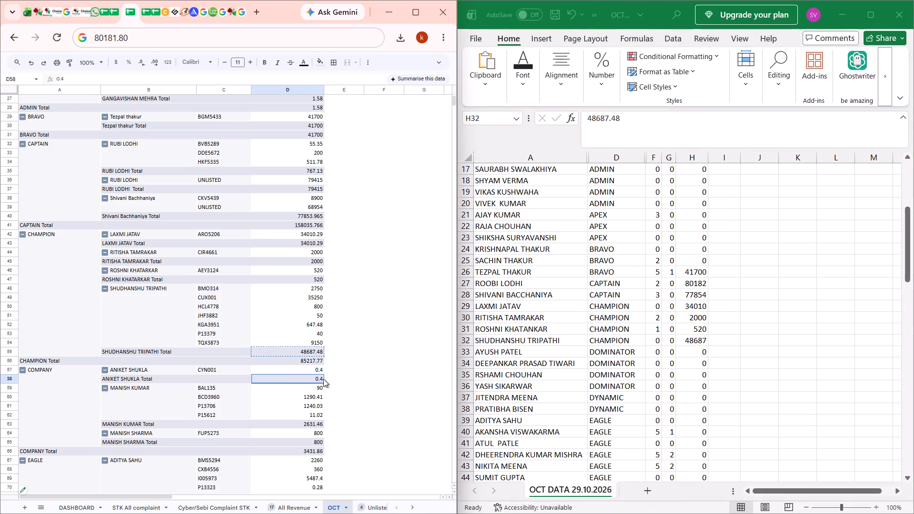
key(ctrl+c)
click(559, 361)
scroll(559, 361, up, 1)
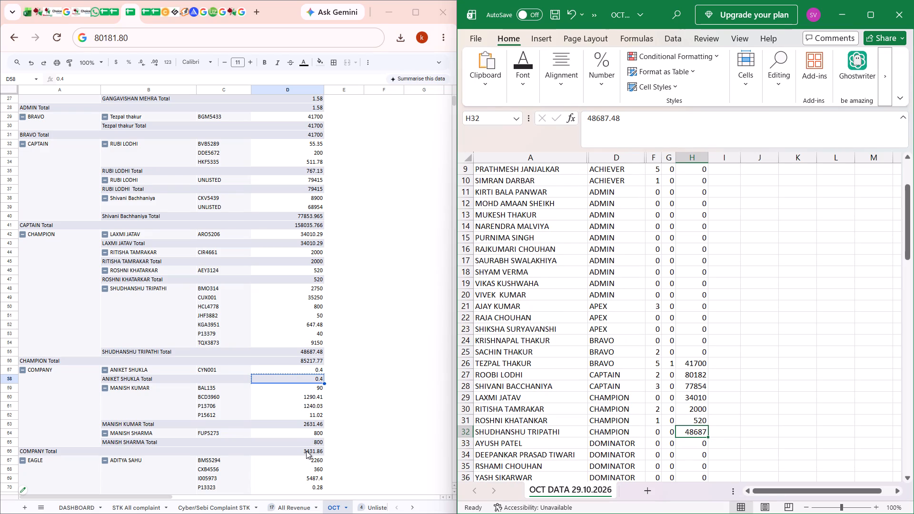
click(308, 452)
key(ctrl+c)
scroll(558, 385, up, 4)
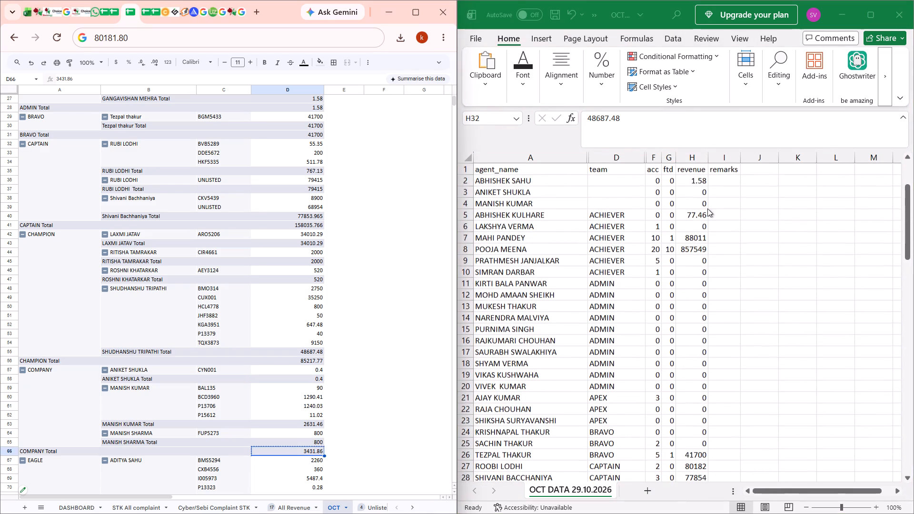
drag(671, 210, 688, 203)
click(688, 203)
key(ctrl+c)
key(ctrl+v)
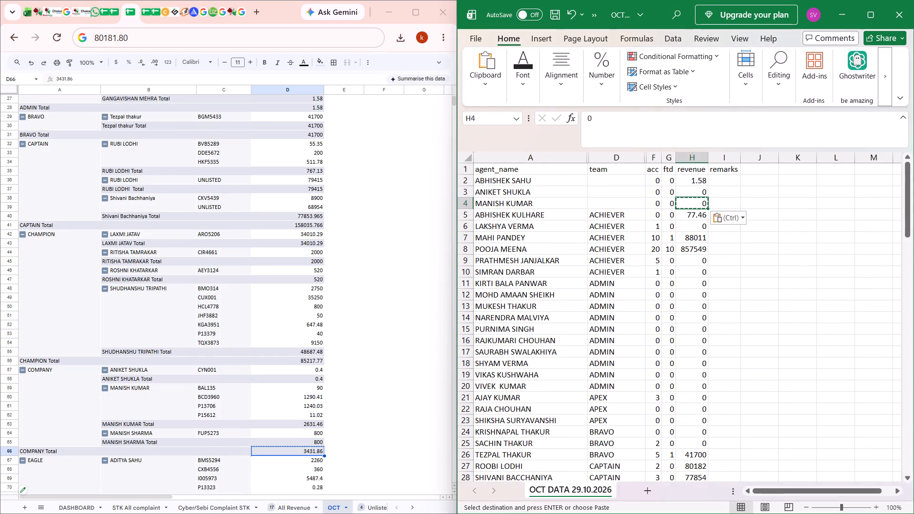
click(316, 455)
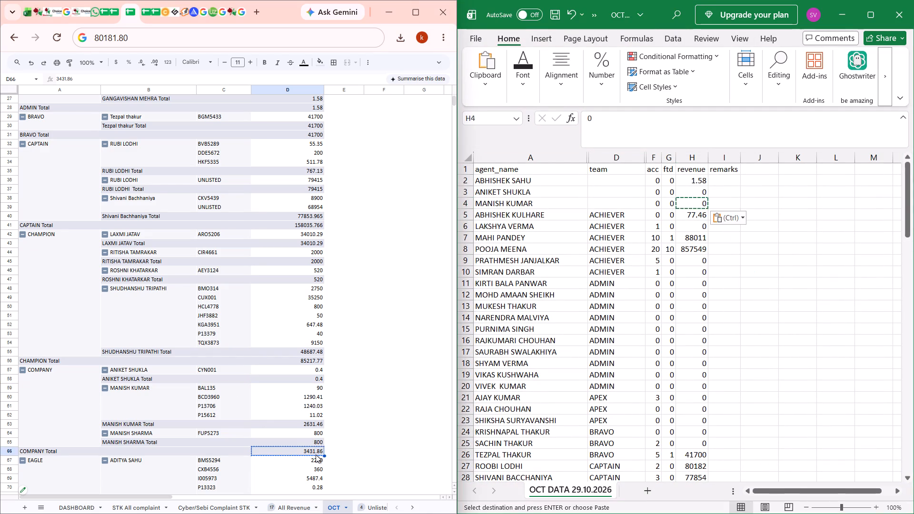
key(ctrl+c)
click(687, 213)
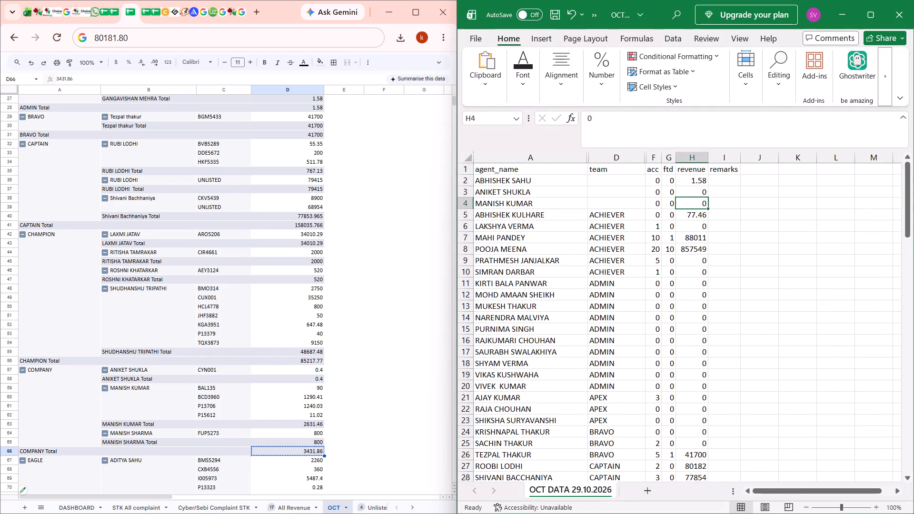
key(ctrl+v)
Copy the first EAGLE agent's total, 17113.2666, from the OCT pivot into the revenue cell of workbook row 39.
click(662, 287)
scroll(662, 287, down, 4)
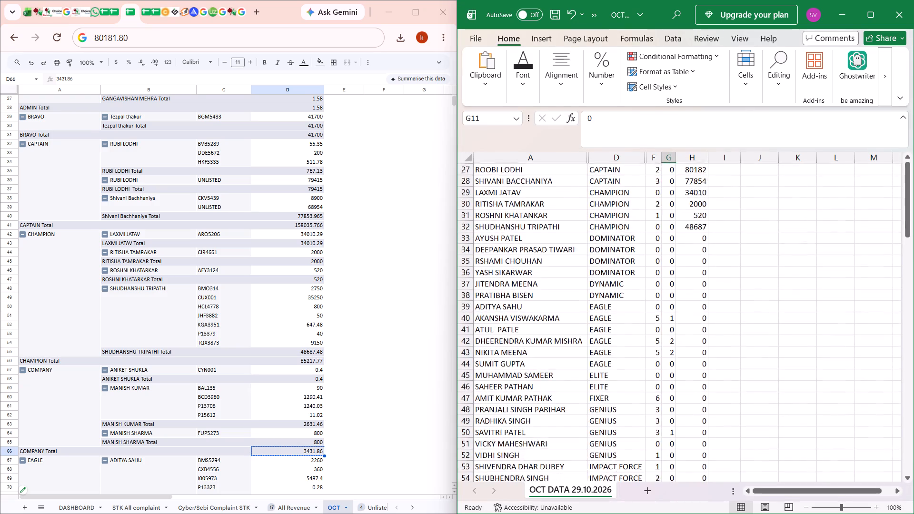
scroll(241, 364, down, 2)
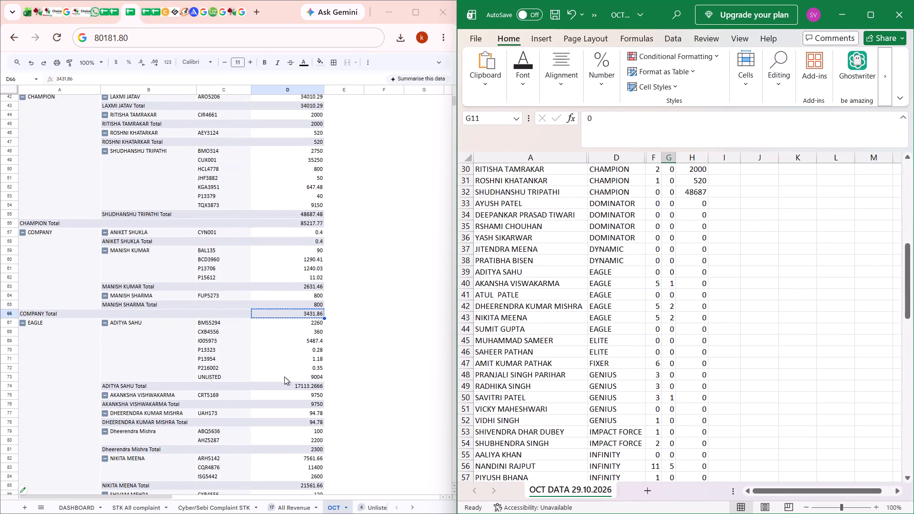
click(305, 386)
key(ctrl+c)
click(573, 285)
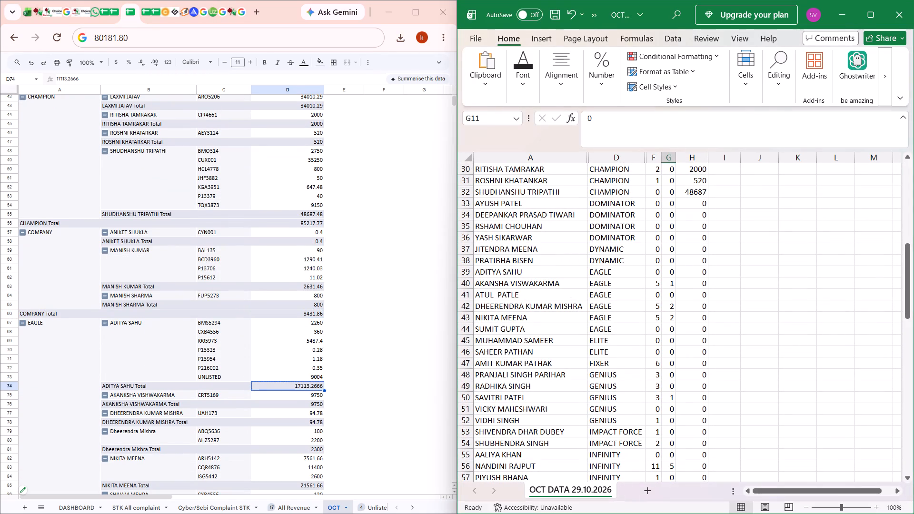
click(682, 272)
key(ctrl+v)
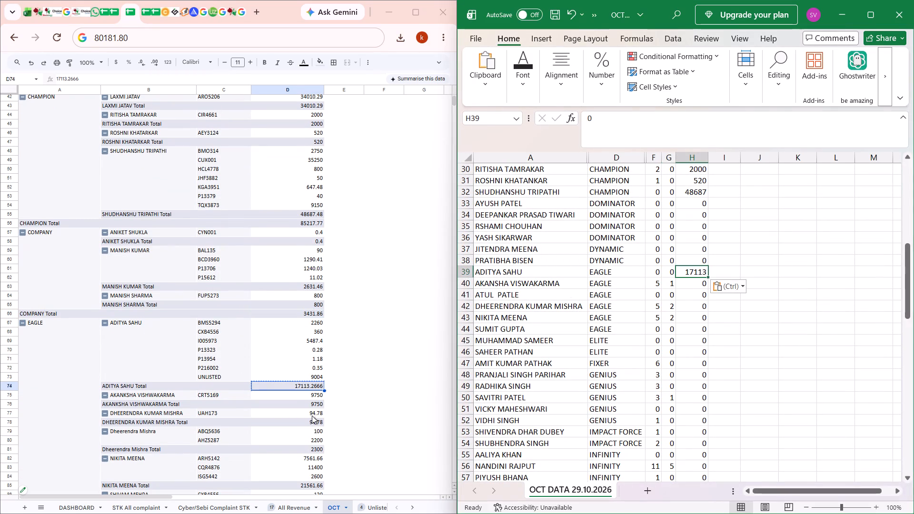
Copy the EAGLE agent total 9750 from the OCT pivot into the revenue cell of workbook row 40.
click(317, 402)
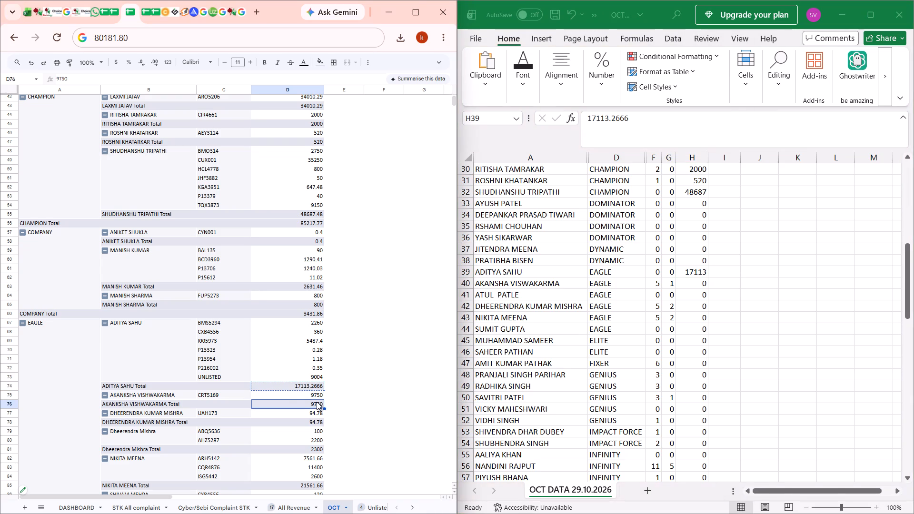
key(ctrl+c)
drag(642, 300, 671, 286)
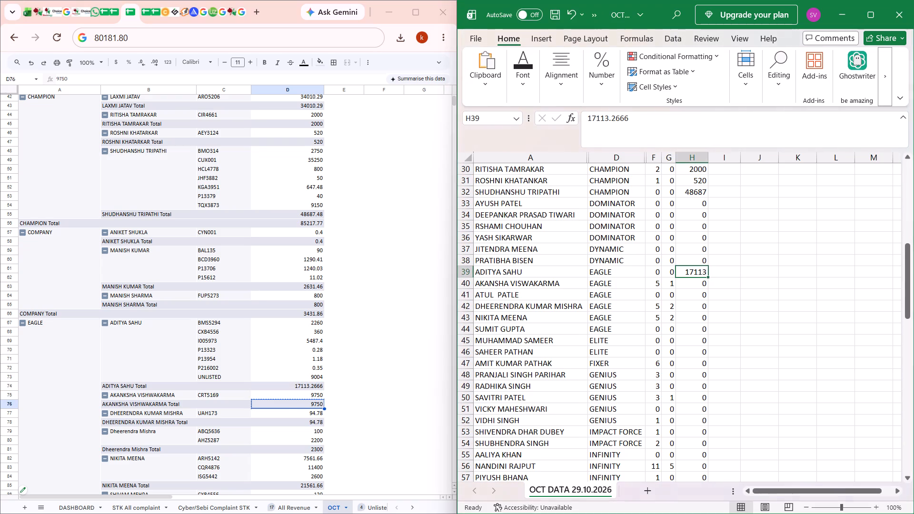
drag(671, 286, 693, 283)
click(693, 283)
key(ctrl+v)
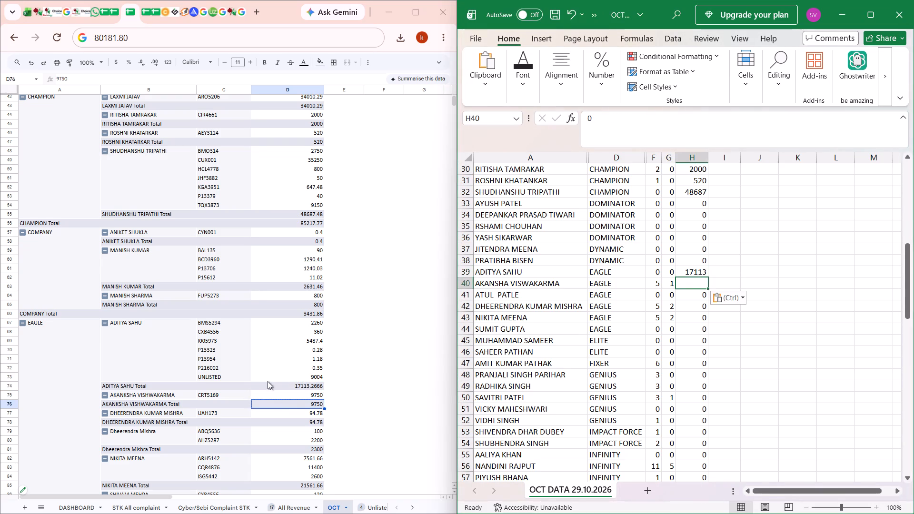
Add the two EAGLE totals 94.78 and 2300 from the OCT pivot and enter 2394.78 as revenue in workbook row 42.
scroll(299, 425, down, 1)
click(316, 389)
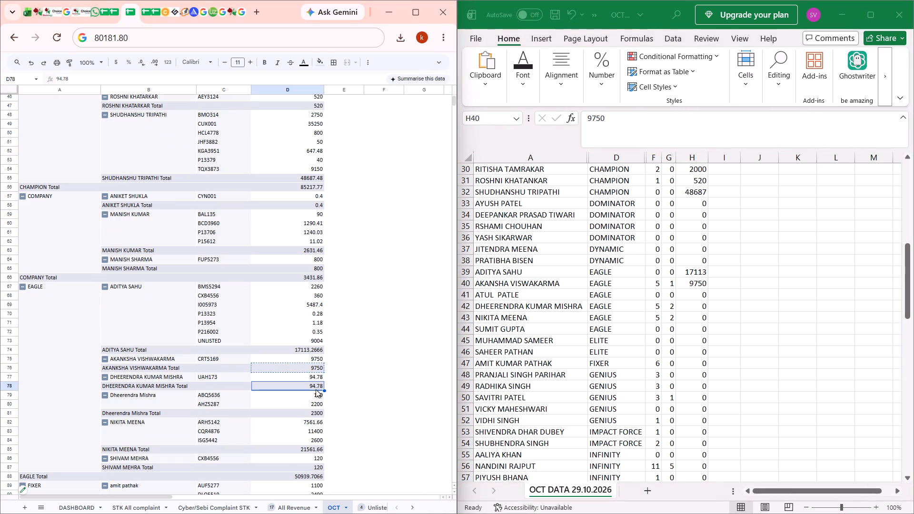
ctrl+click(310, 415)
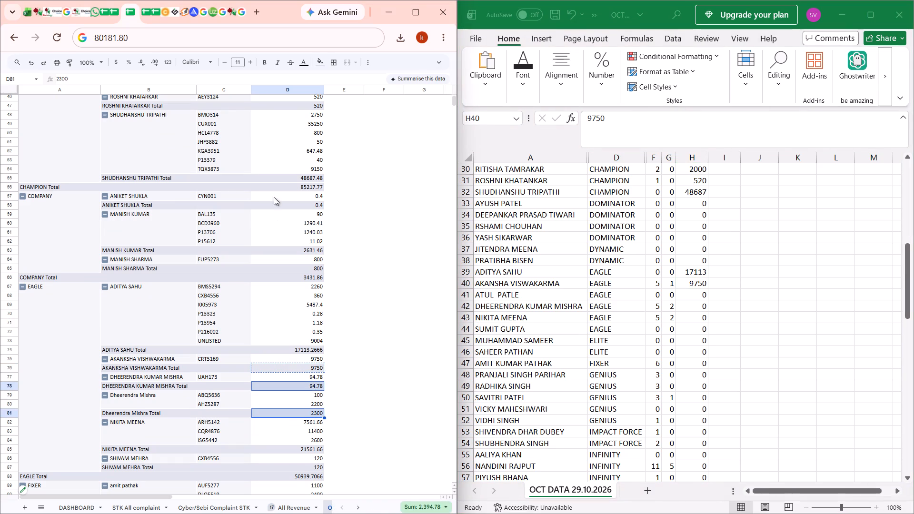
click(212, 41)
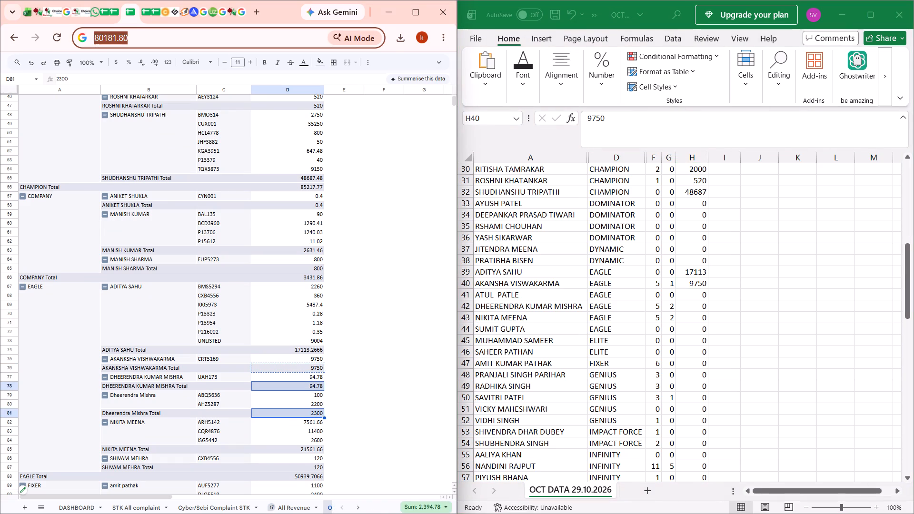
text(23)
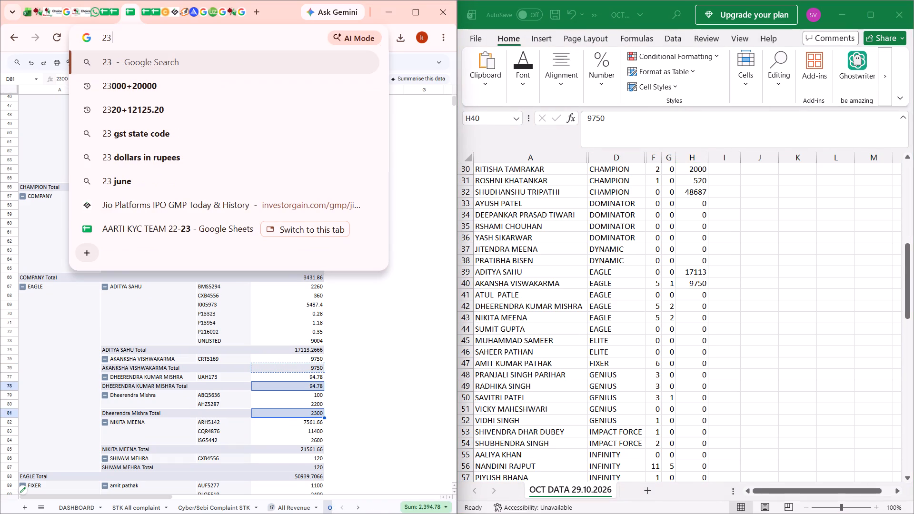
text(94.78)
key(ctrl+a)
key(ctrl+c)
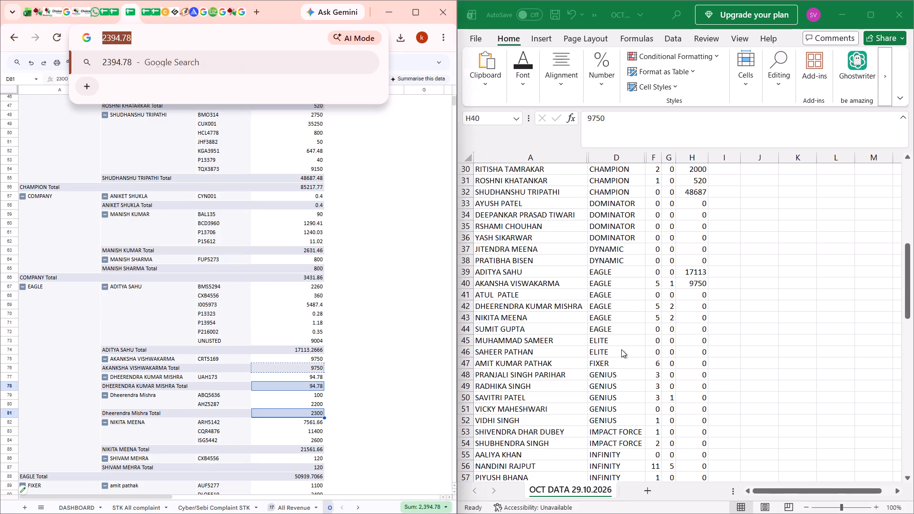
click(621, 349)
drag(547, 285, 691, 306)
click(691, 306)
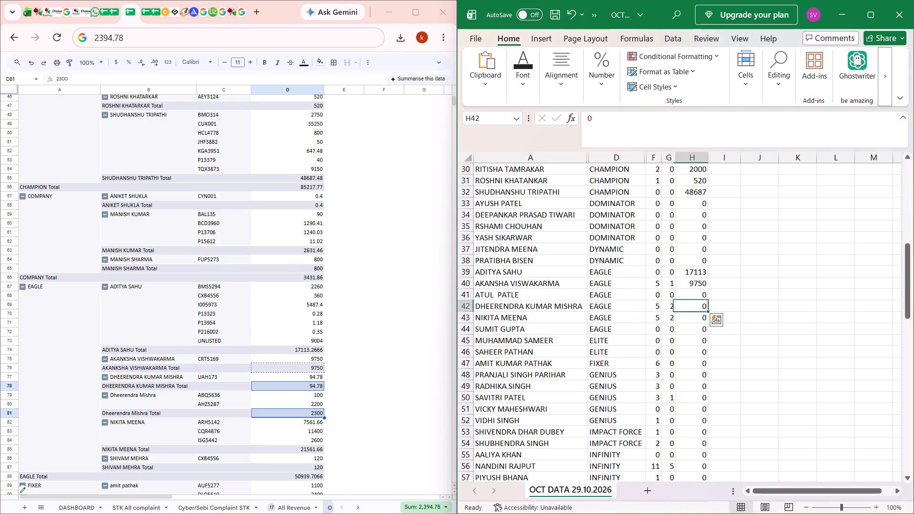
key(ctrl+v)
Copy the EAGLE agent total 21561.66 from the OCT pivot into the revenue cell of workbook row 43.
scroll(338, 412, down, 1)
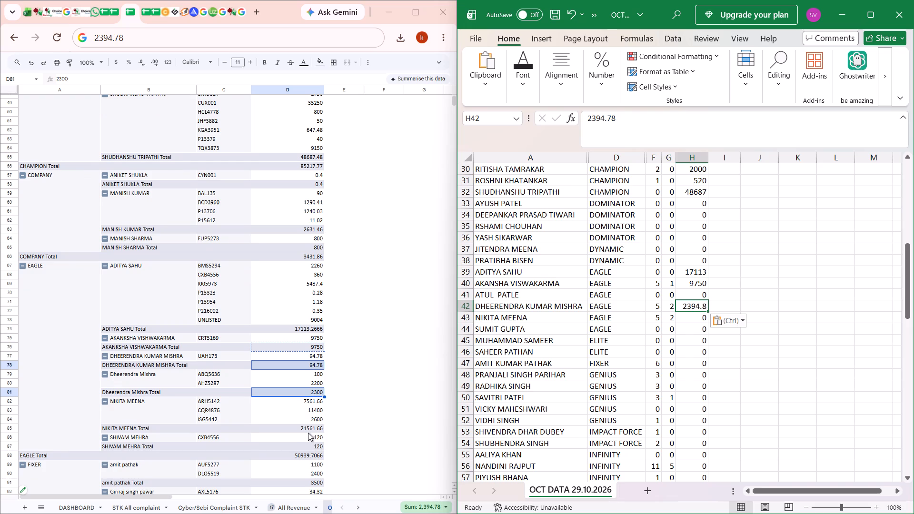
click(317, 430)
key(ctrl+c)
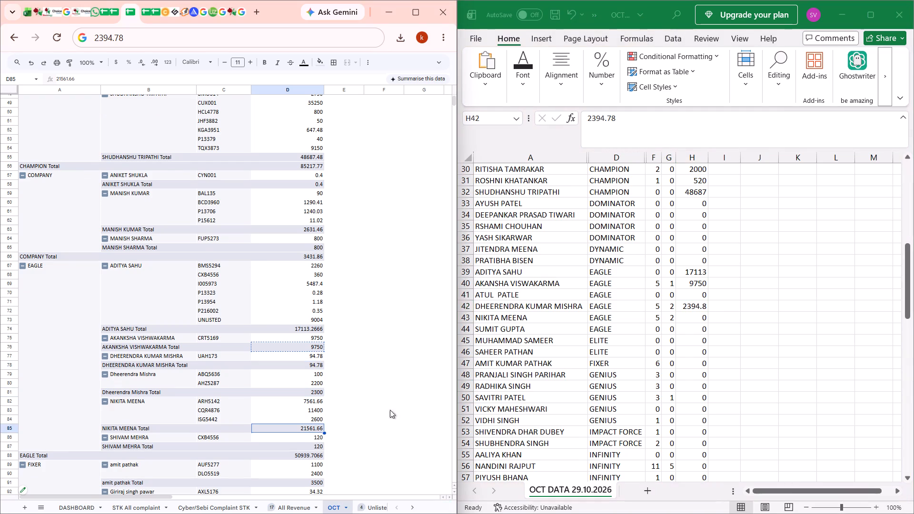
click(597, 353)
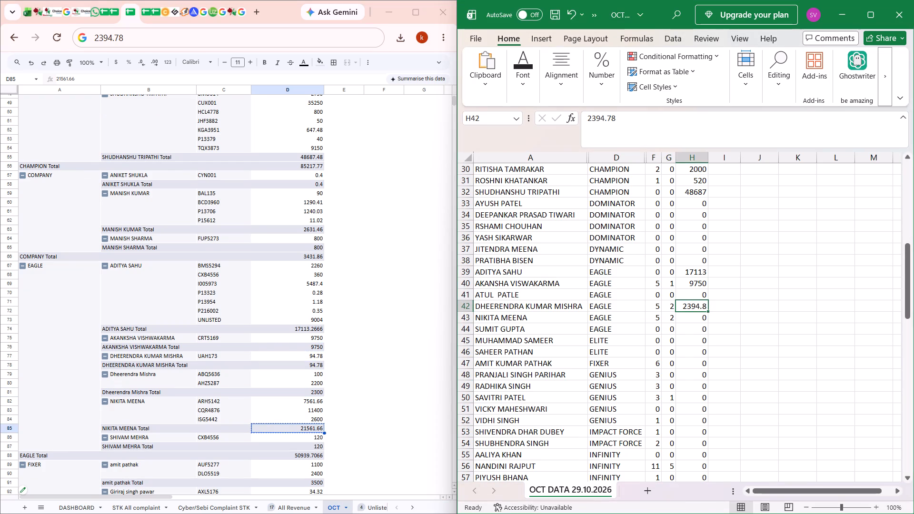
click(694, 321)
key(ctrl+v)
Add the EAGLE totals 120 and 17113.2666 from the OCT pivot and replace the revenue in workbook row 39 with 17233.27.
scroll(337, 420, down, 1)
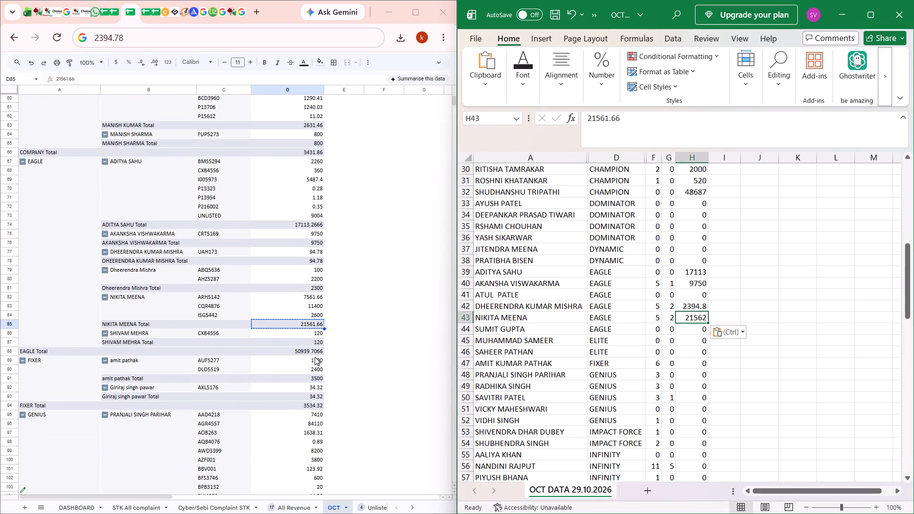
click(306, 342)
key(ctrl+c)
click(522, 338)
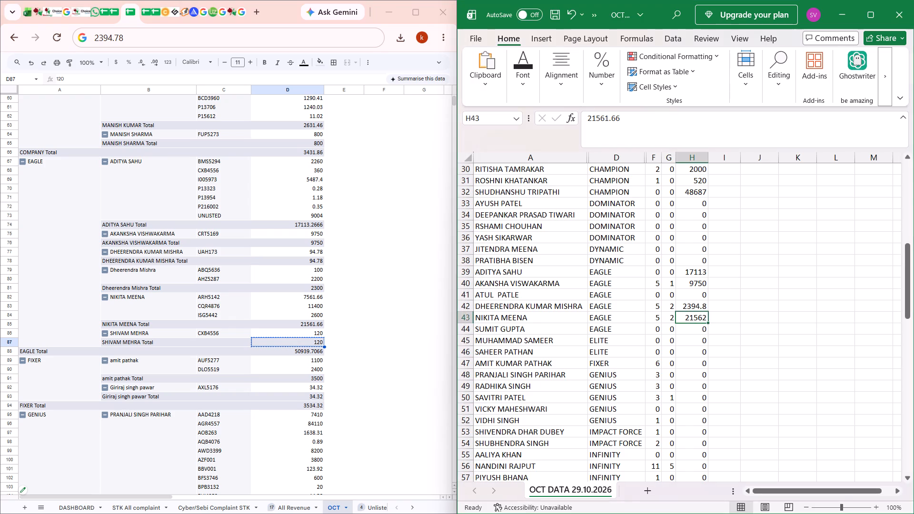
ctrl+click(300, 228)
click(209, 36)
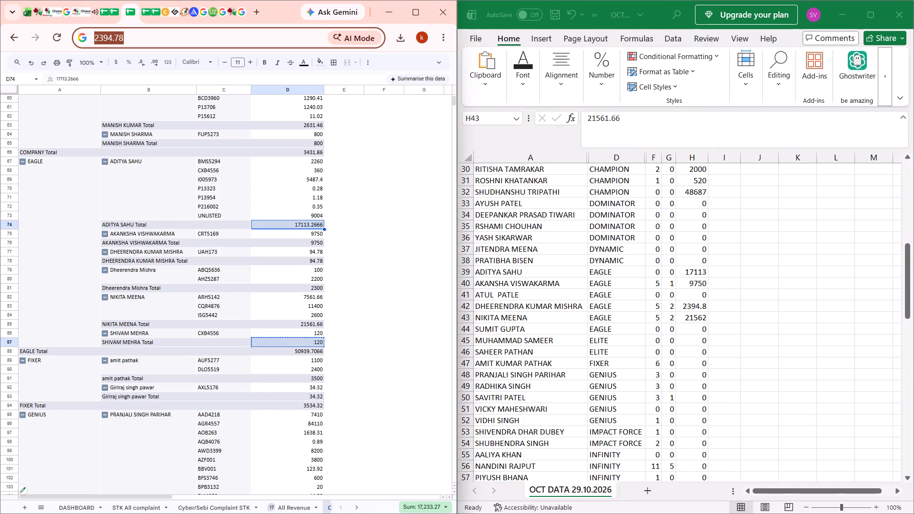
text(17)
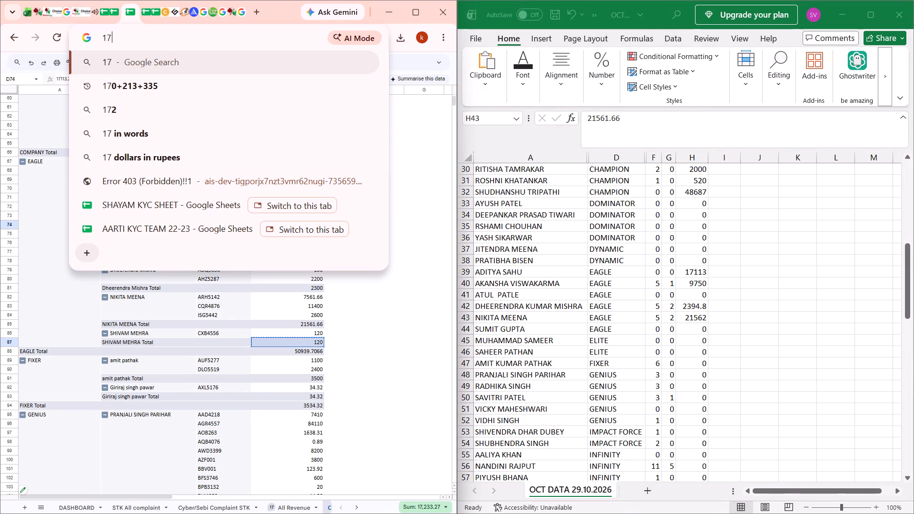
text(233.27)
key(ctrl+a)
key(ctrl+c)
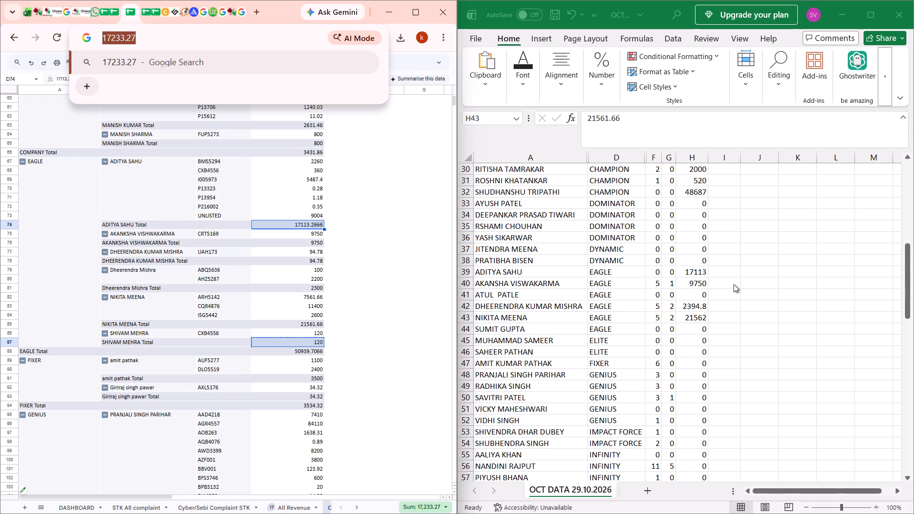
click(734, 284)
click(701, 274)
key(ctrl+v)
Copy the FIXER Total 3534.32 from the OCT pivot into the revenue cell of workbook row 47.
scroll(308, 337, down, 1)
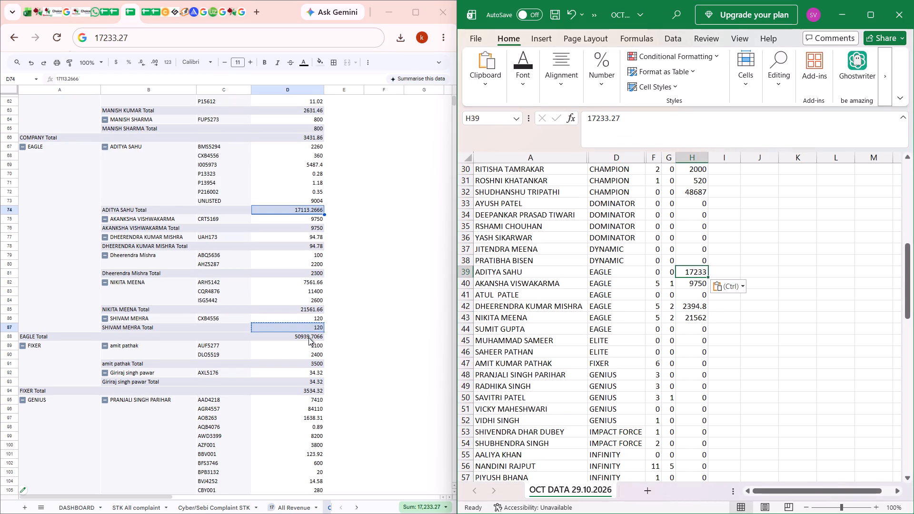
scroll(308, 337, down, 1)
click(312, 388)
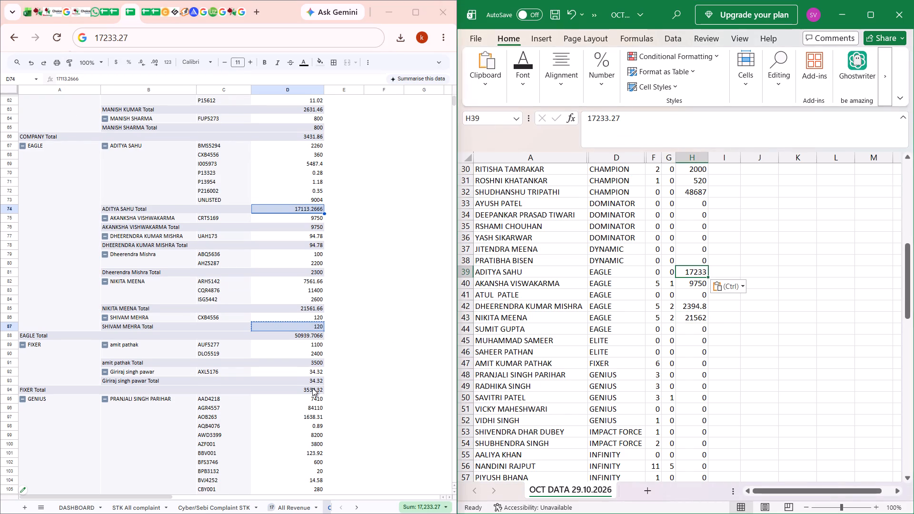
key(ctrl+c)
click(605, 370)
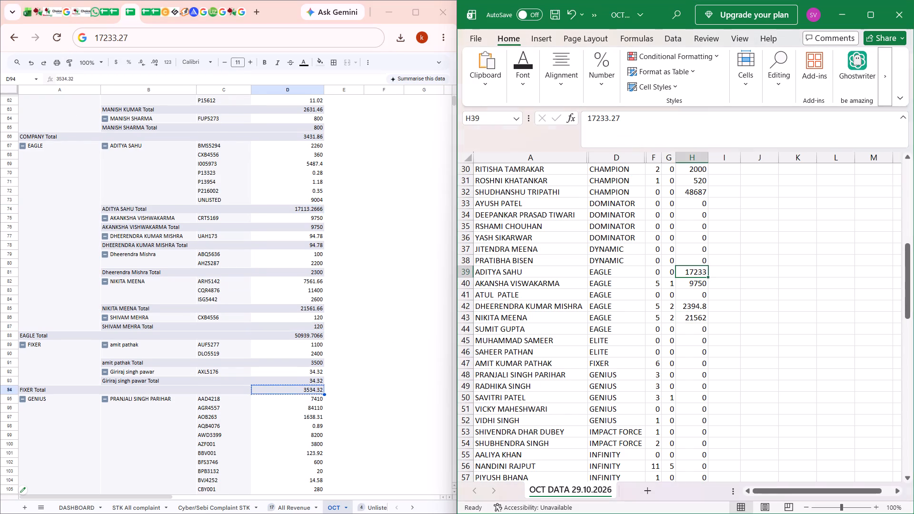
click(688, 362)
key(ctrl+v)
Copy the first GENIUS agent's total, 259219.145, from the OCT pivot into the revenue cell of workbook row 48.
scroll(688, 362, down, 1)
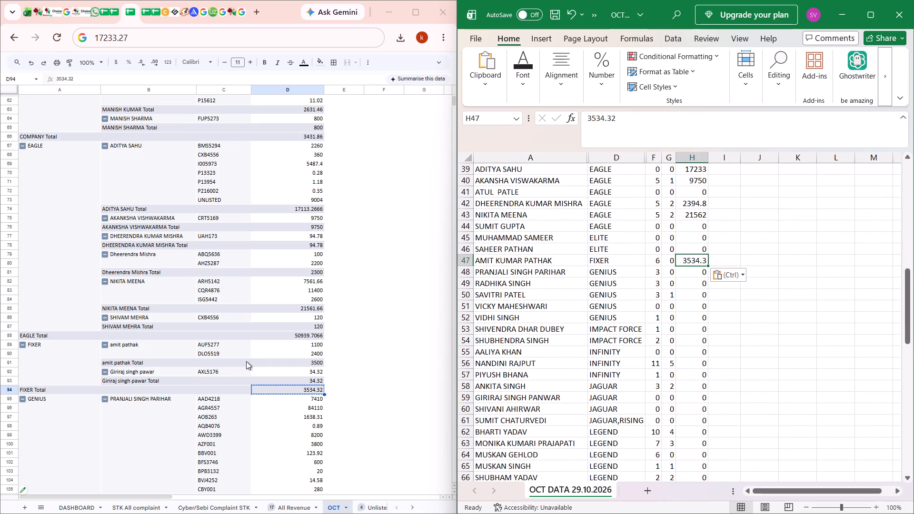
scroll(246, 361, down, 2)
click(297, 436)
key(ctrl+c)
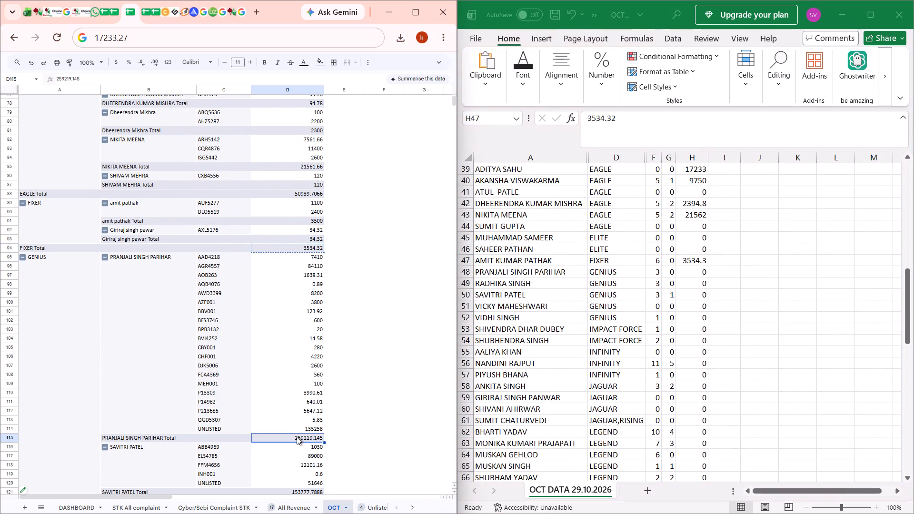
click(590, 350)
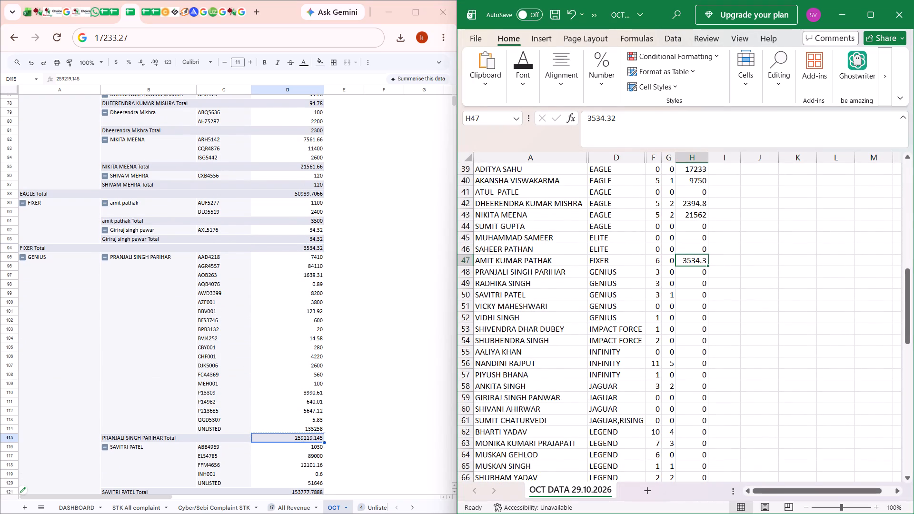
click(688, 277)
key(ctrl+v)
Copy the GENIUS agent total 153777.7888 from the OCT pivot into the revenue cell of workbook row 50.
scroll(330, 369, down, 2)
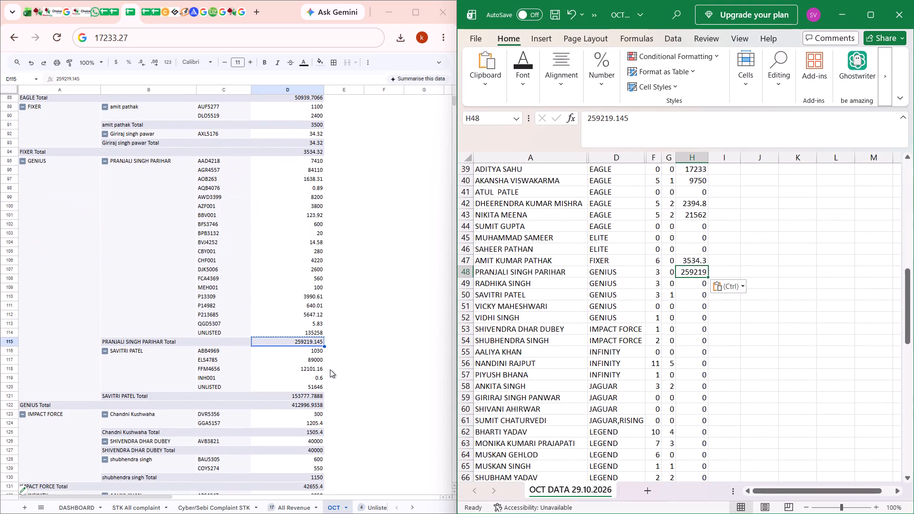
click(308, 395)
key(ctrl+c)
click(636, 311)
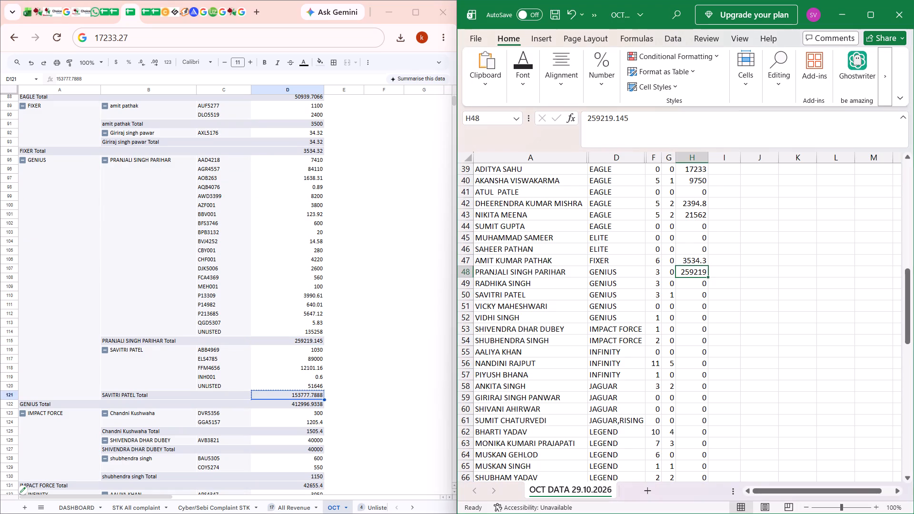
click(691, 296)
key(ctrl+v)
Add the IMPACT FORCE totals 1505.4 and 40000 from the OCT pivot and enter 41505.40 as revenue in workbook row 53.
scroll(296, 396, down, 1)
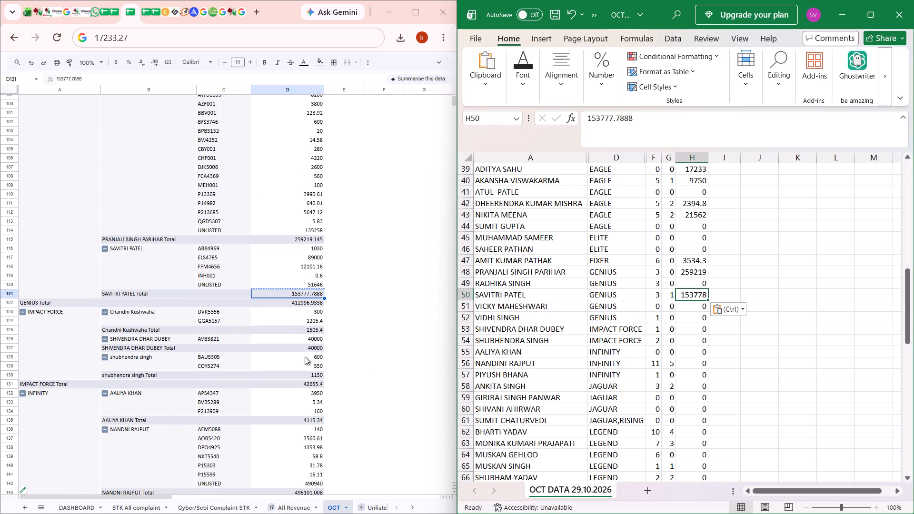
click(310, 330)
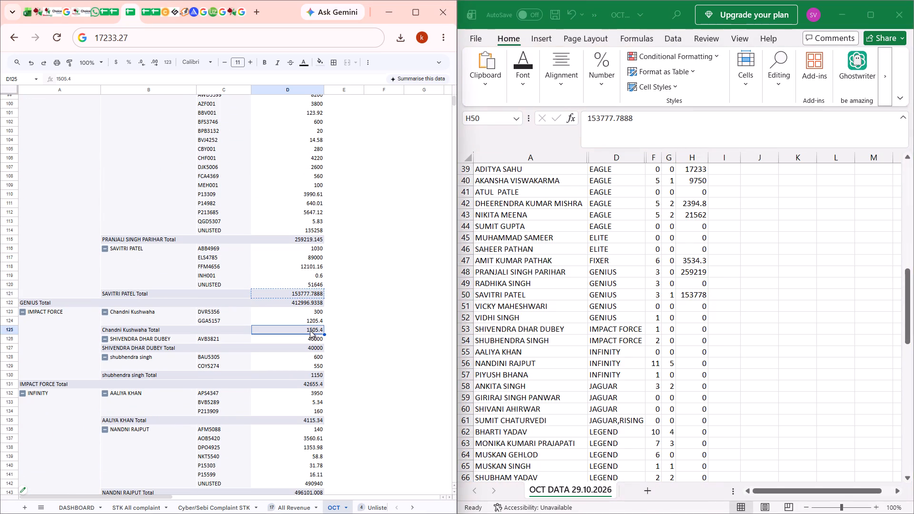
key(ctrl+c)
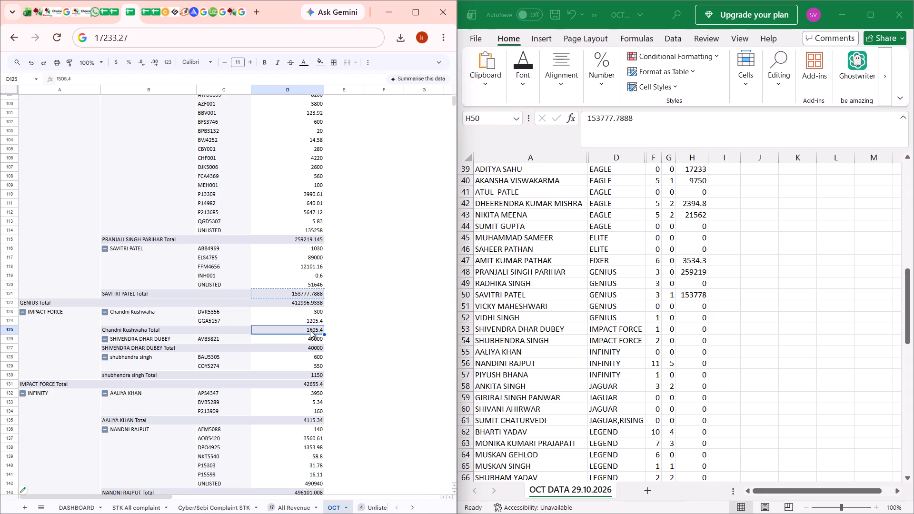
ctrl+click(310, 350)
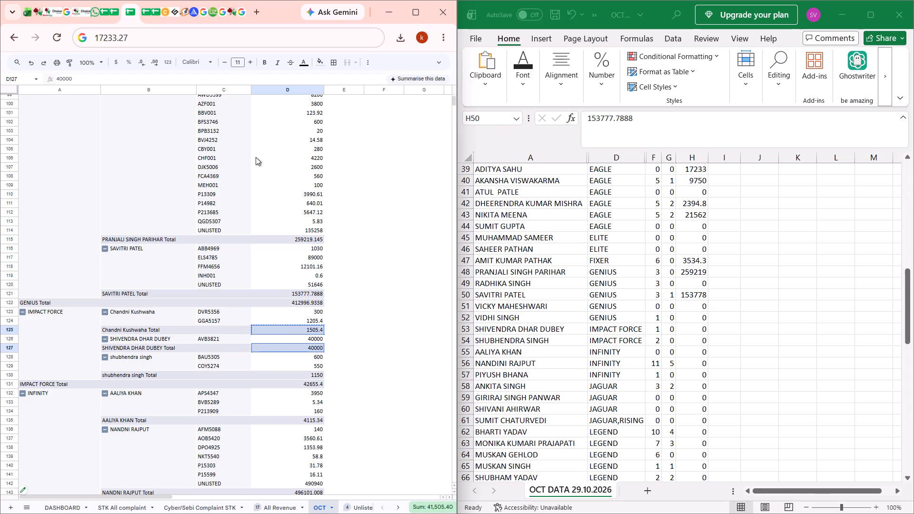
click(229, 41)
text(41)
text(505)
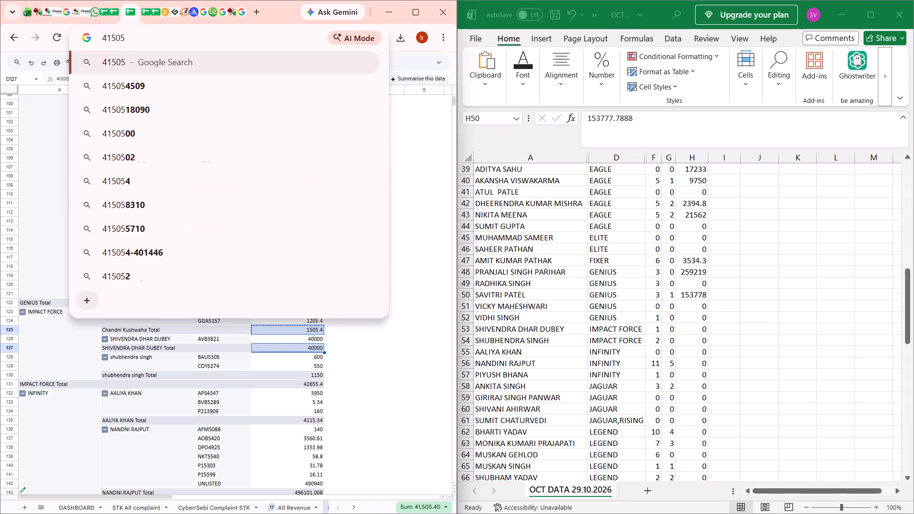
text(.40)
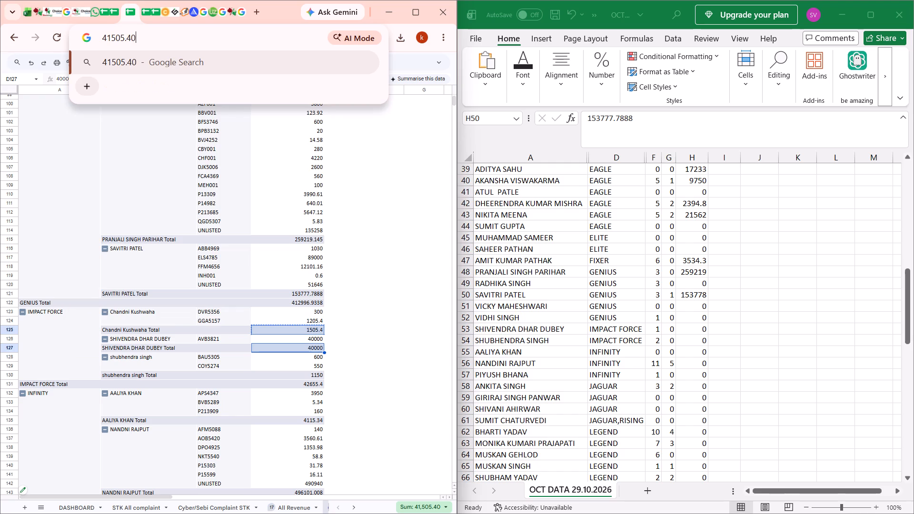
key(ctrl+a)
key(ctrl+c)
click(652, 327)
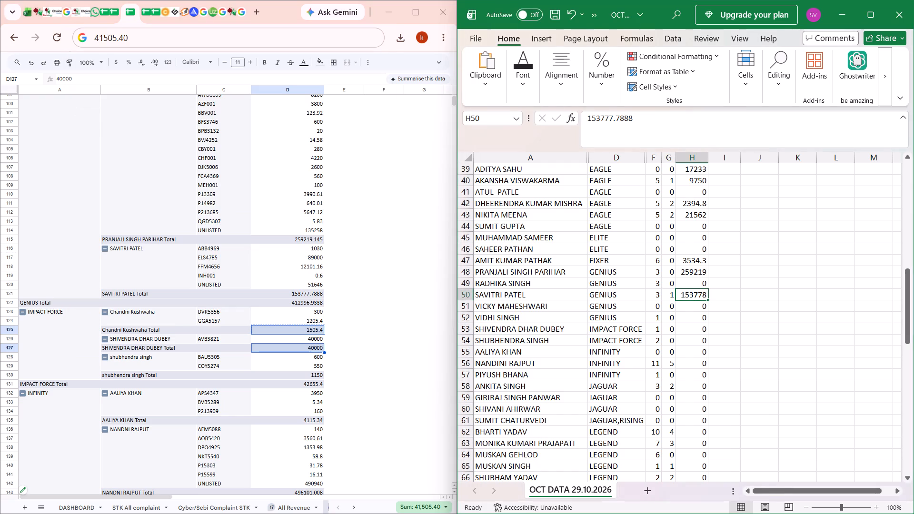
click(604, 328)
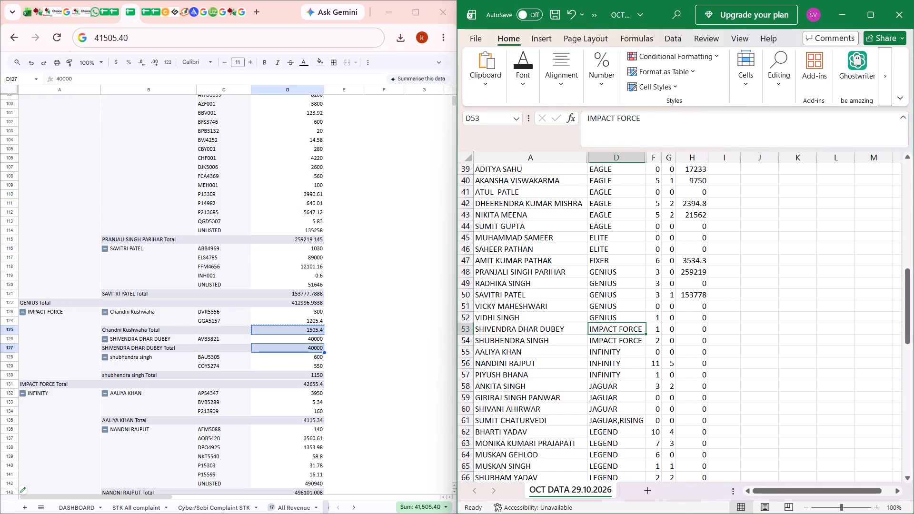
click(685, 326)
key(ctrl+v)
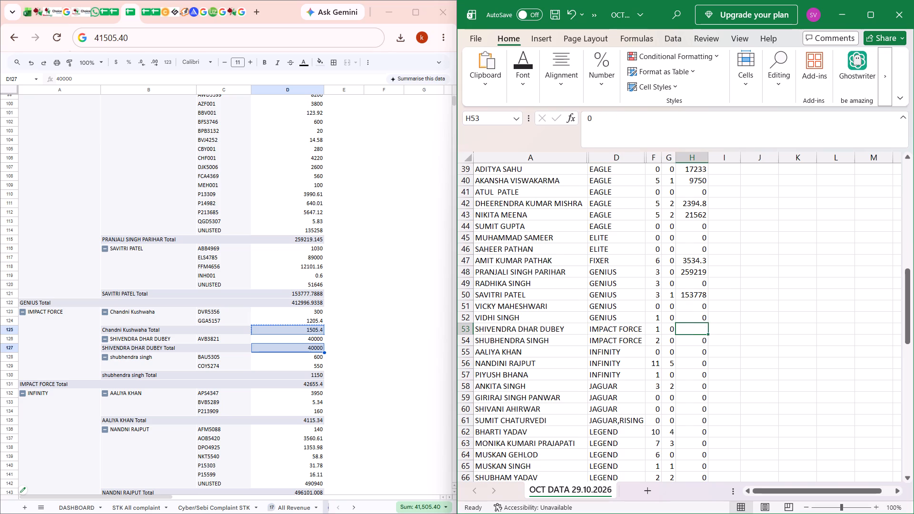
Copy the IMPACT FORCE agent total 1150 from the OCT pivot into the revenue cell of workbook row 54.
click(309, 378)
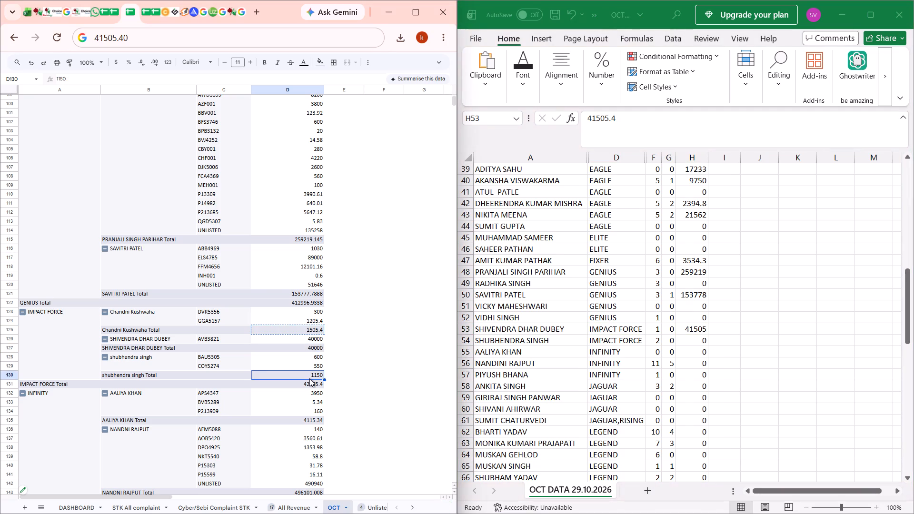
key(ctrl+c)
click(589, 337)
click(696, 341)
key(ctrl+v)
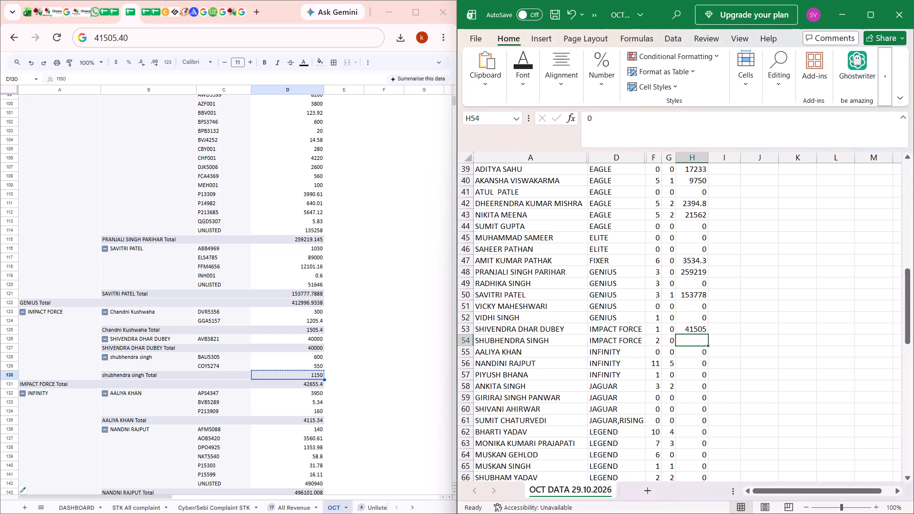
Copy the first INFINITY agent's total, 4115.34, from the OCT pivot into the revenue cell of workbook row 55.
scroll(330, 382, down, 1)
click(312, 346)
key(ctrl+c)
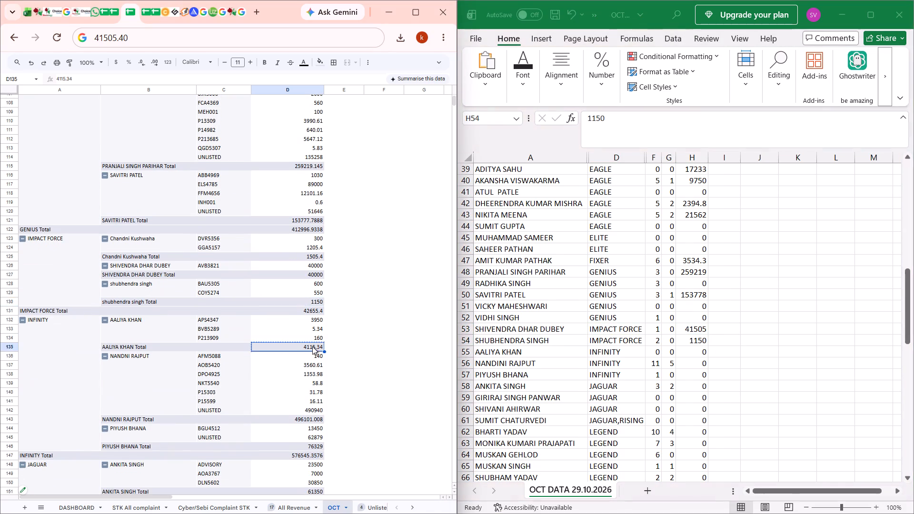
click(562, 374)
click(684, 352)
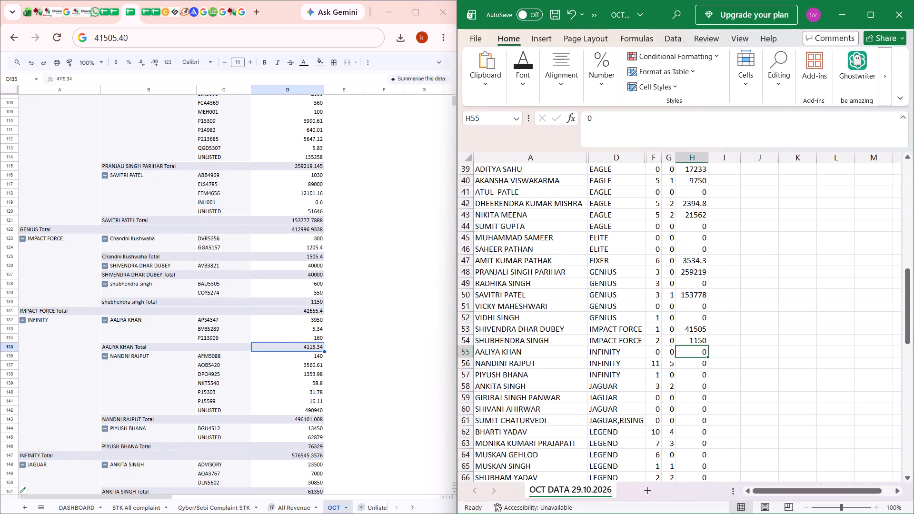
key(ctrl+v)
Copy the INFINITY agent total 496101.008 from the OCT pivot into the revenue cell of workbook row 56.
click(307, 420)
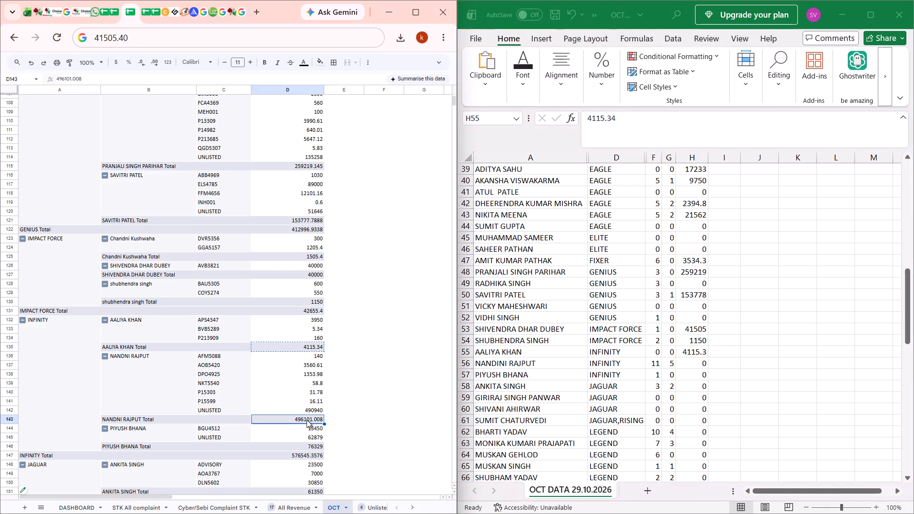
key(ctrl+c)
click(575, 322)
click(685, 362)
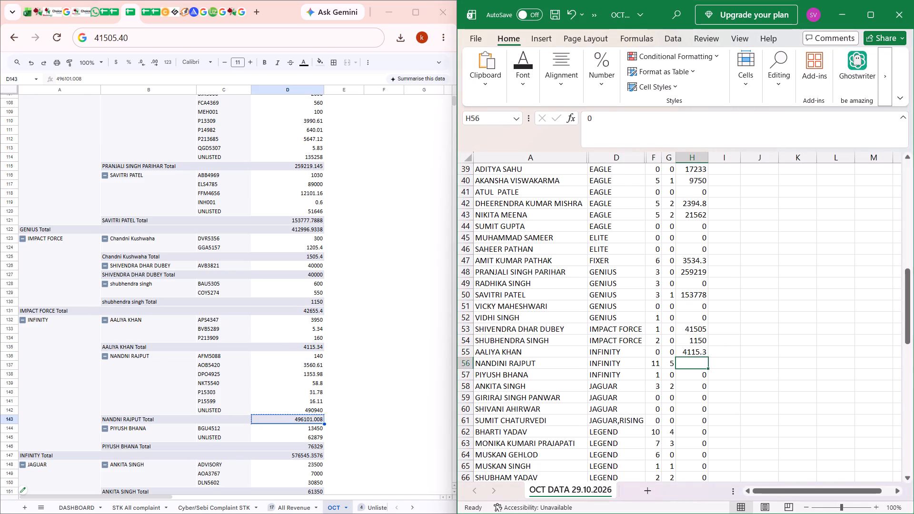
key(ctrl+v)
Copy the INFINITY agent total 76329 from the OCT pivot into the revenue cell of workbook row 57.
click(318, 448)
key(ctrl+c)
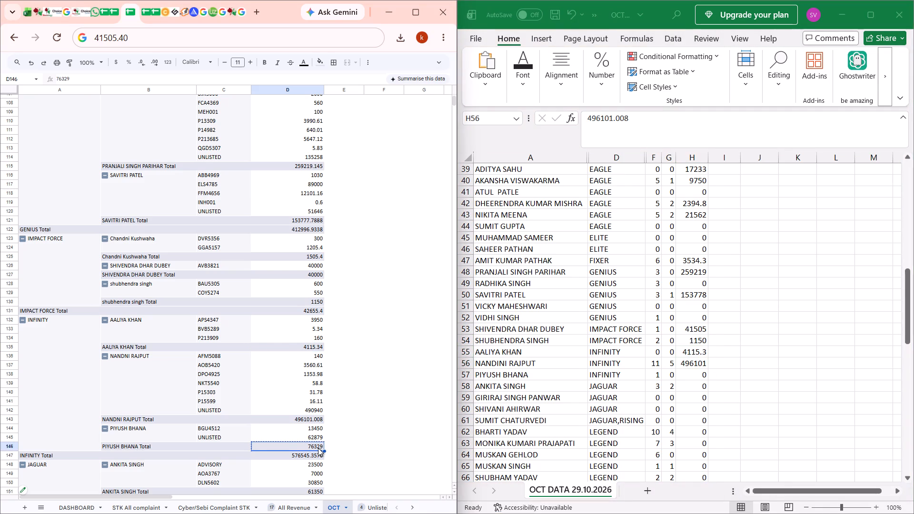
click(570, 400)
click(697, 378)
key(ctrl+v)
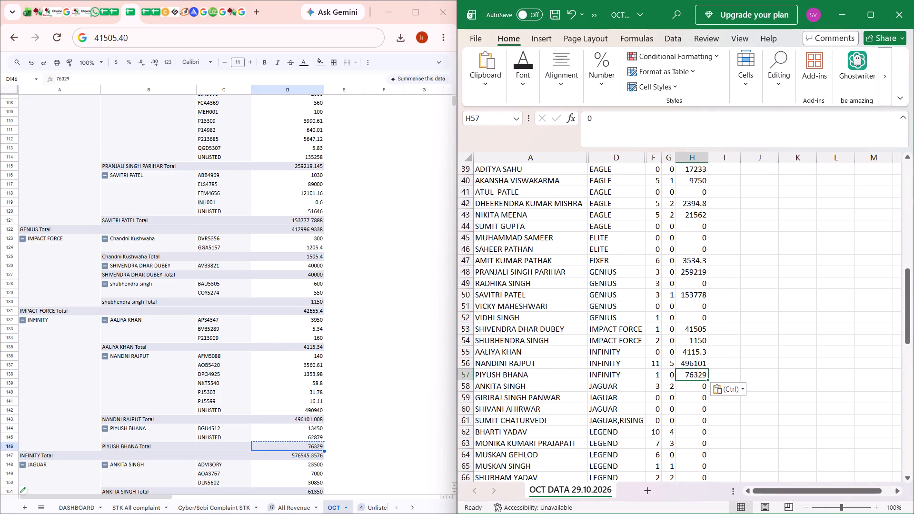
Copy the JAGUAR agent's total, 61350, from the OCT pivot into the revenue cell of workbook row 58.
scroll(697, 378, down, 1)
scroll(279, 429, down, 2)
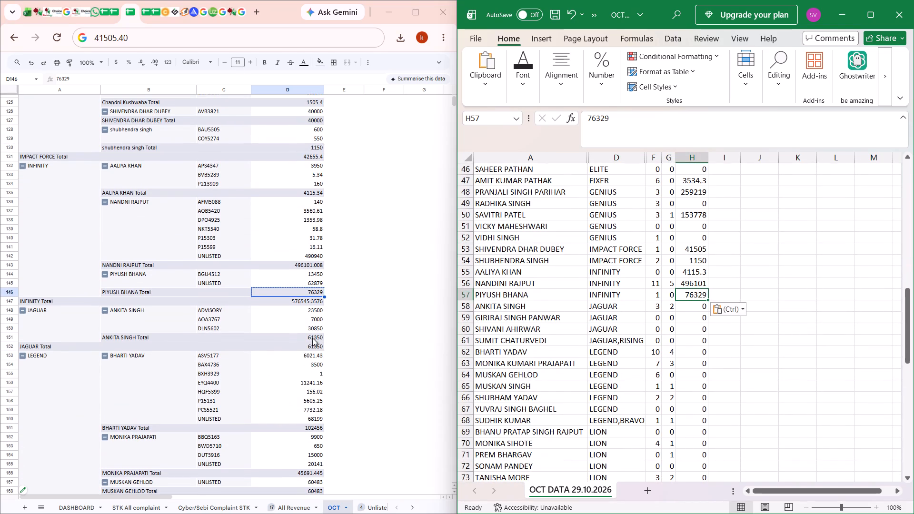
click(312, 338)
key(ctrl+c)
click(527, 330)
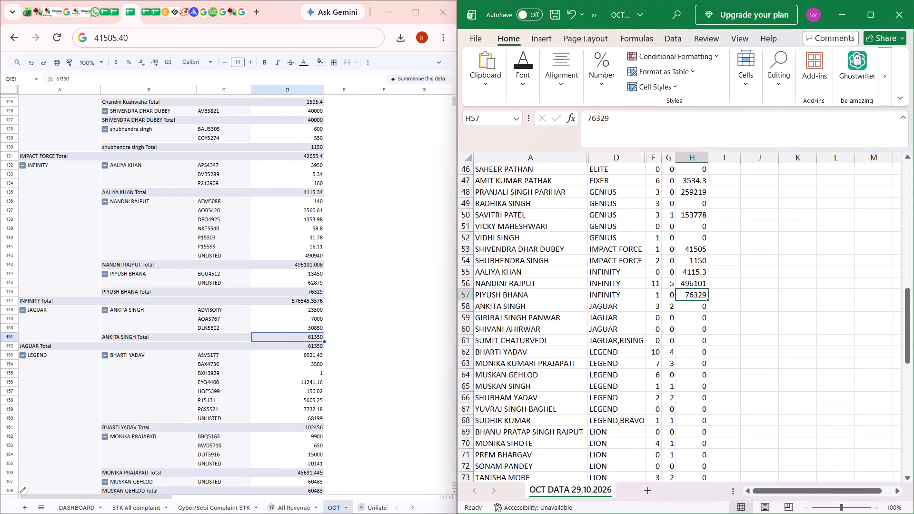
drag(527, 345, 633, 312)
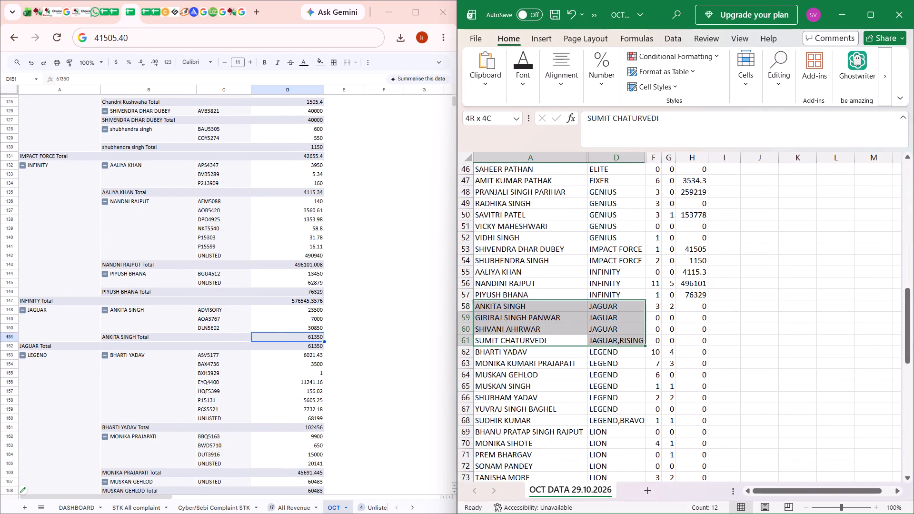
drag(633, 312, 684, 306)
click(684, 306)
key(ctrl+v)
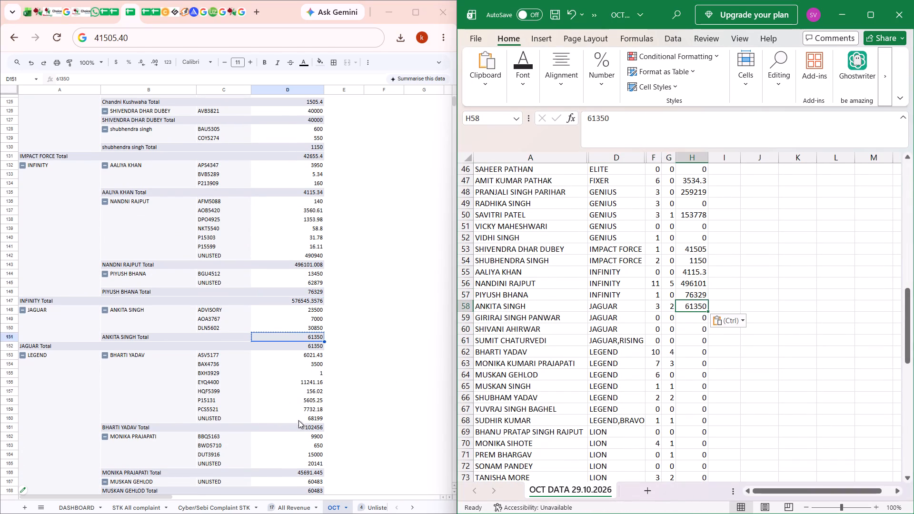
Copy the first LEGEND agent's total, 102456, from the OCT pivot into the revenue cell of workbook row 62.
click(304, 427)
key(ctrl+c)
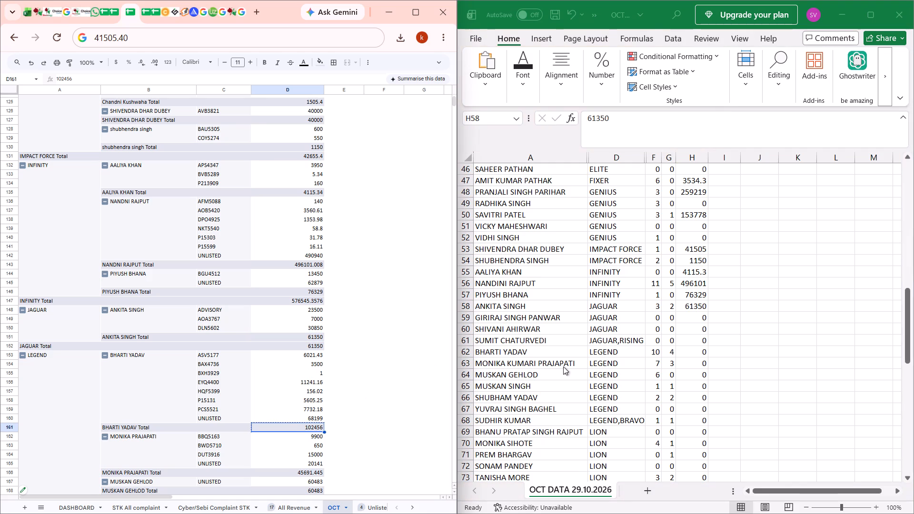
drag(671, 379, 688, 352)
click(688, 352)
key(ctrl+v)
Copy the LEGEND agent total 45691.445 from the OCT pivot into the revenue cell of workbook row 63.
scroll(293, 455, down, 1)
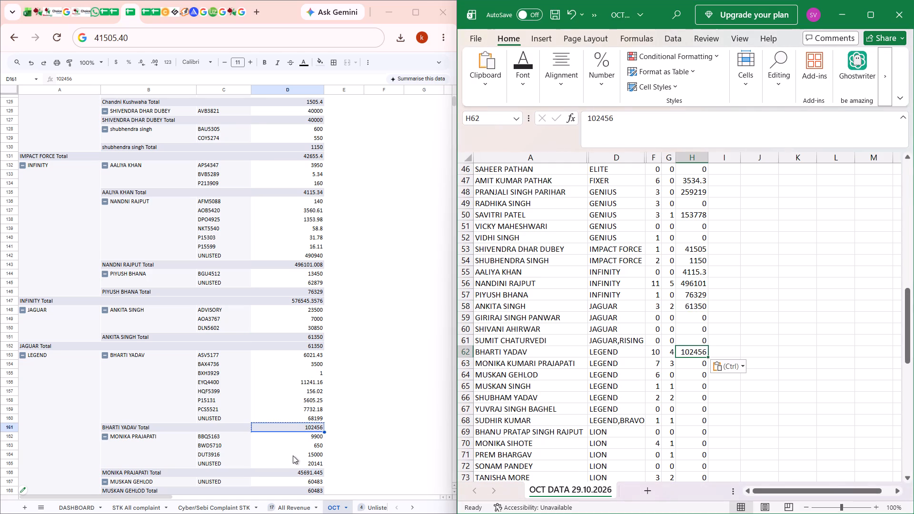
scroll(293, 455, down, 2)
click(303, 326)
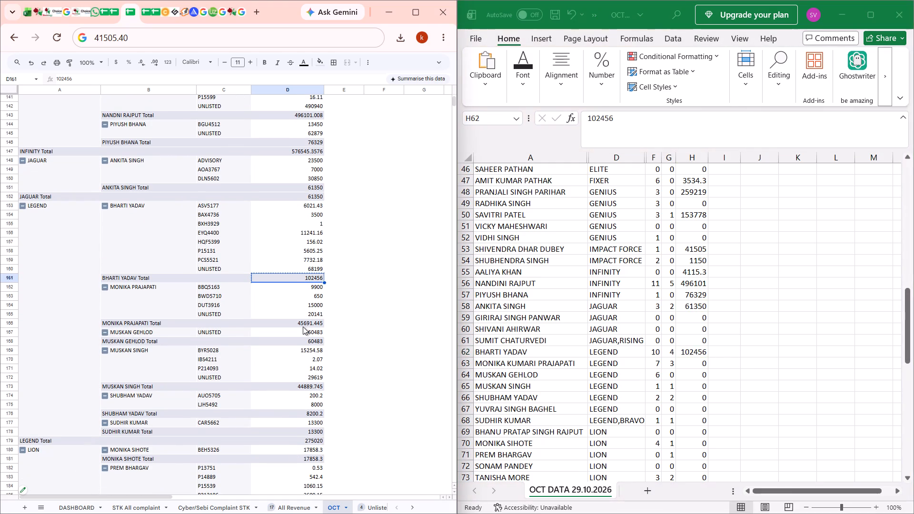
click(322, 324)
key(ctrl+c)
click(599, 351)
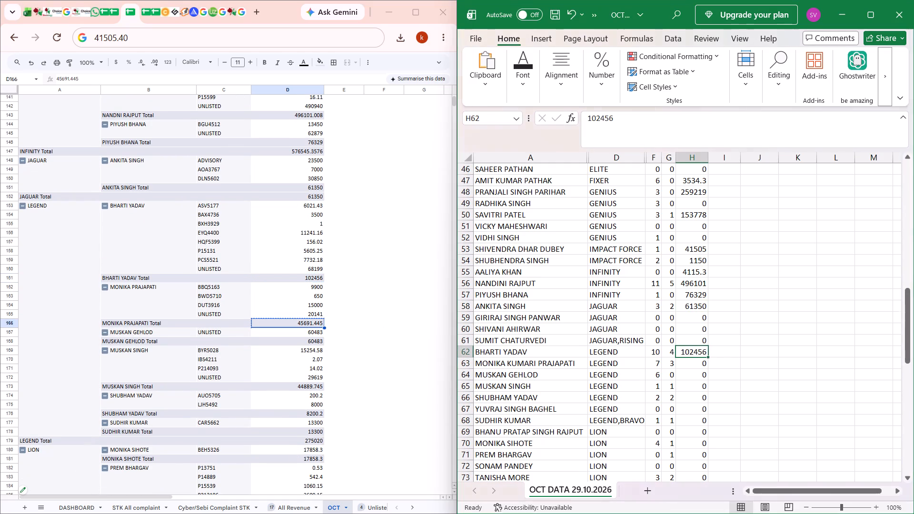
click(680, 362)
key(ctrl+v)
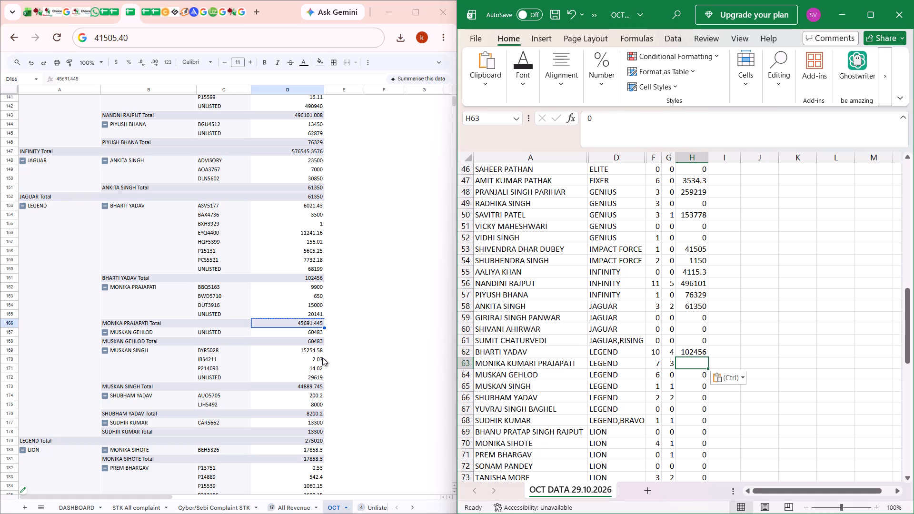
Copy the LEGEND agent total 60483 from the OCT pivot into the revenue cell of workbook row 64.
click(309, 341)
key(ctrl+c)
click(576, 396)
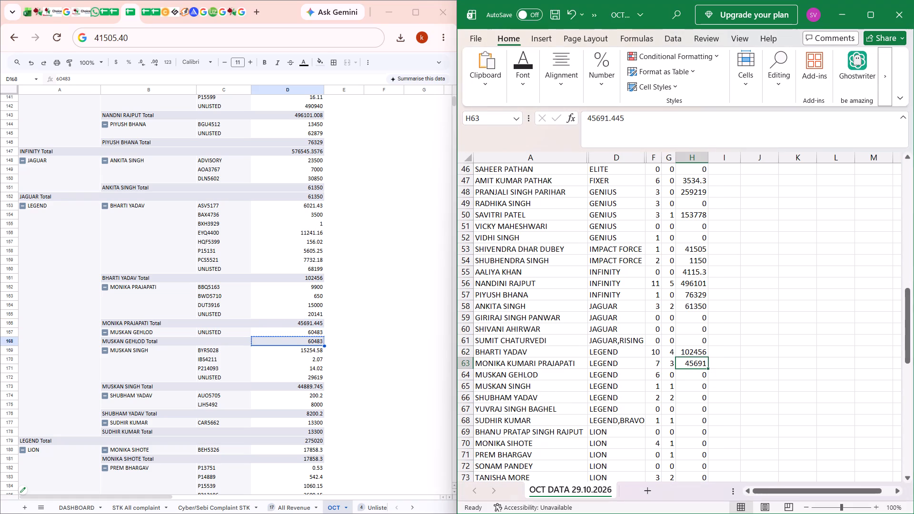
click(688, 378)
key(ctrl+v)
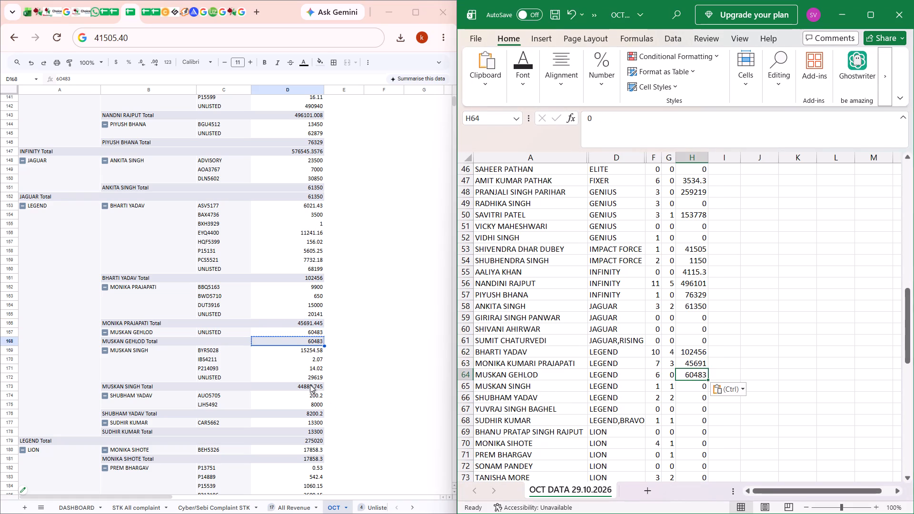
Copy the LEGEND agent total 44889.745 from the OCT pivot into the revenue cell of workbook row 65.
click(308, 386)
key(ctrl+c)
click(563, 380)
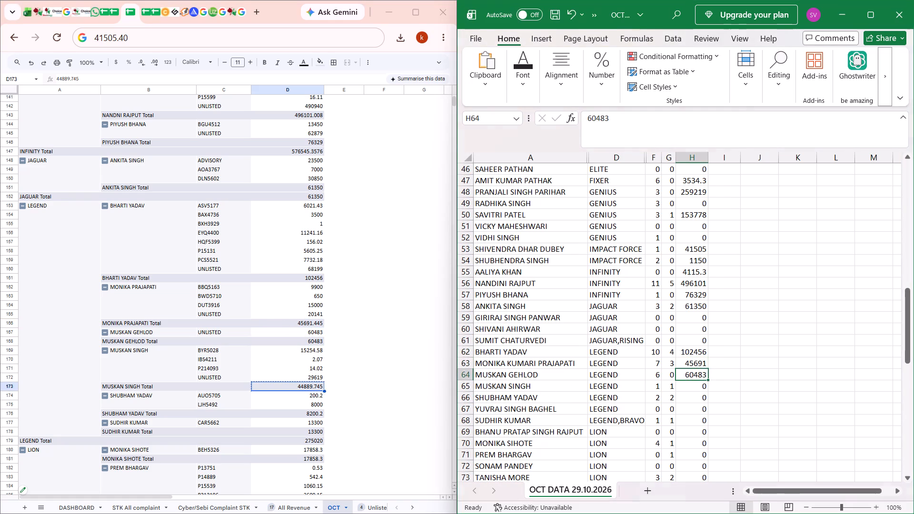
click(695, 387)
key(ctrl+v)
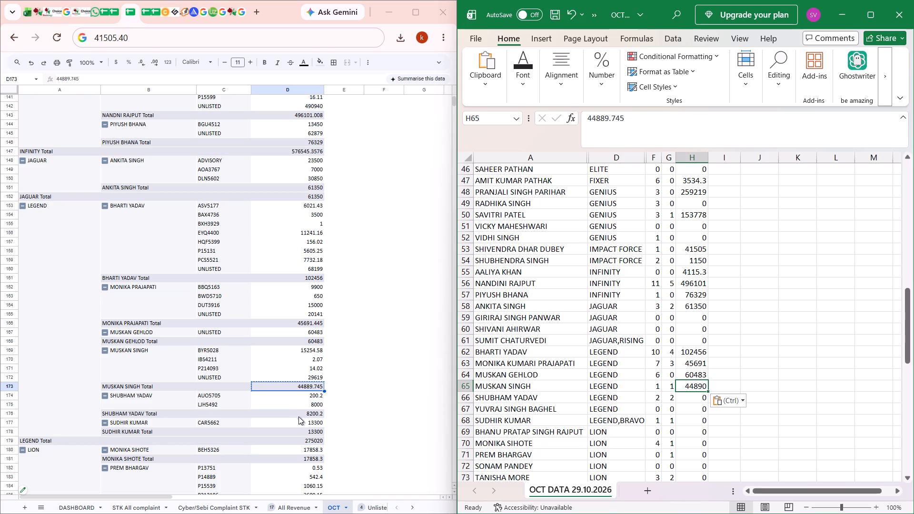
Copy the LEGEND agent total 8200.2 from the OCT pivot into the revenue cell of workbook row 66.
click(303, 413)
key(ctrl+c)
click(620, 396)
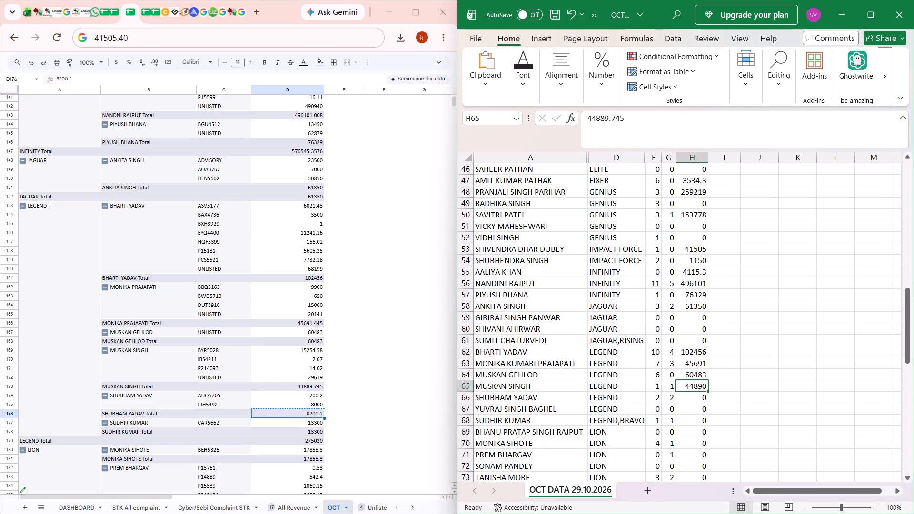
click(684, 399)
key(ctrl+v)
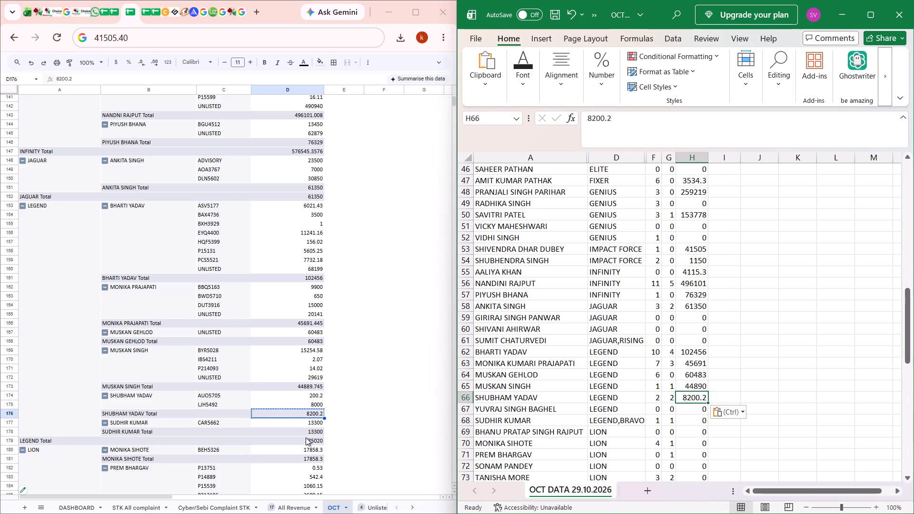
Copy the last LEGEND agent's total, 13300, from the OCT pivot into the revenue cell of workbook row 68.
click(306, 437)
click(318, 432)
key(ctrl+c)
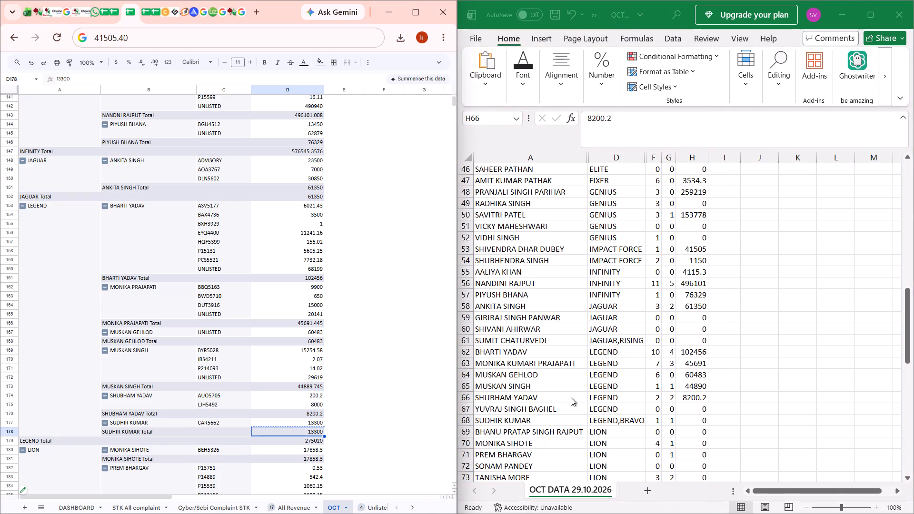
click(571, 397)
click(693, 415)
key(ctrl+v)
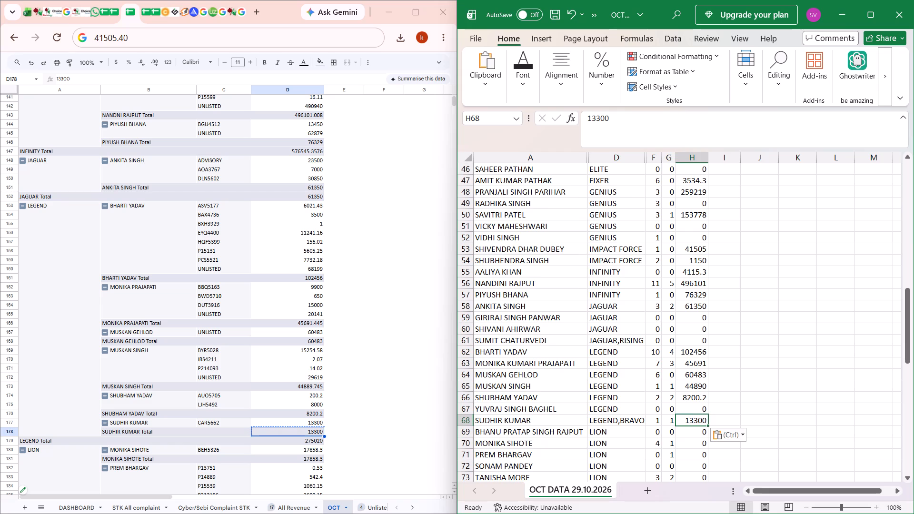
Copy the first LION agent's total, 17858.3, from the OCT pivot into the revenue cell of workbook row 70.
scroll(639, 406, down, 1)
scroll(299, 381, down, 3)
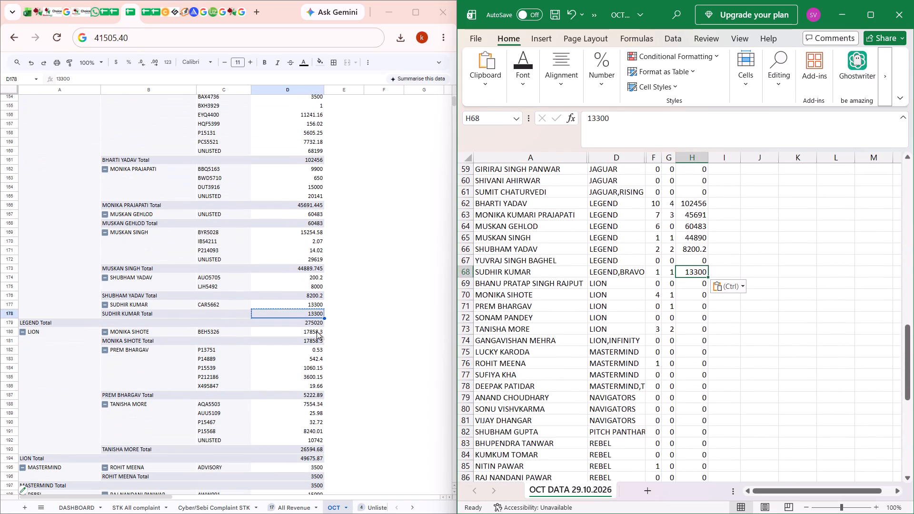
click(315, 340)
key(ctrl+c)
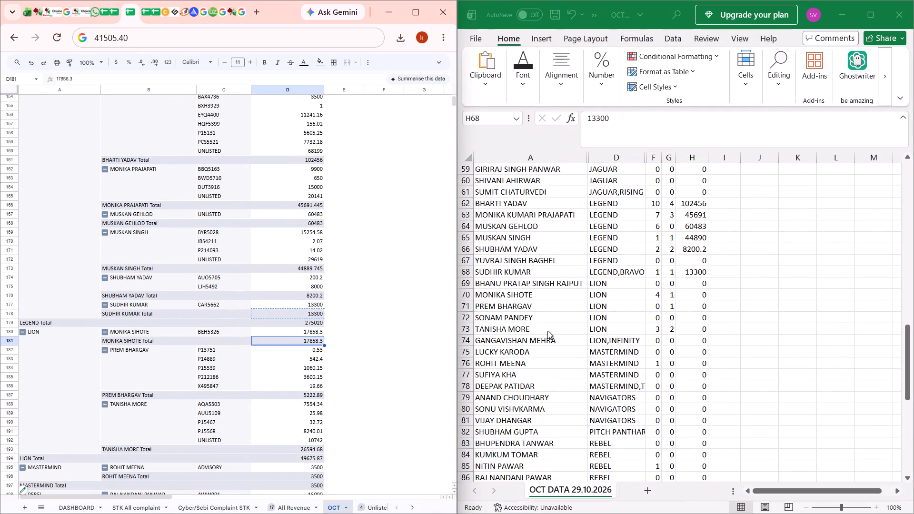
click(552, 330)
drag(564, 294, 583, 324)
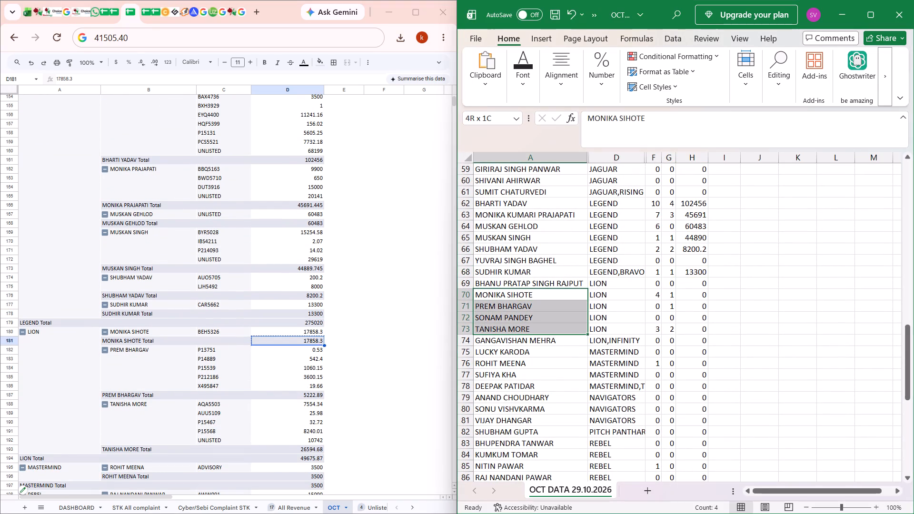
drag(583, 324, 584, 325)
drag(584, 325, 684, 292)
click(684, 292)
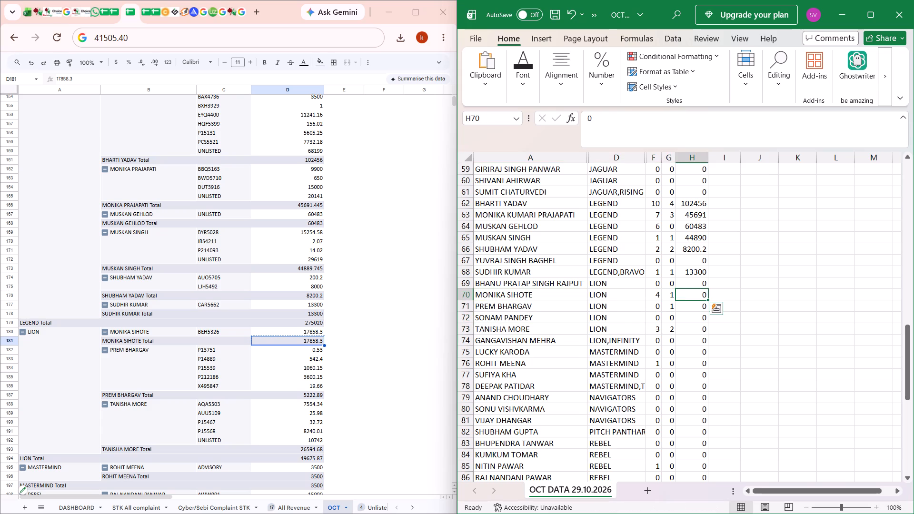
key(ctrl+v)
Copy the LION agent total 5222.89 from the OCT pivot into the revenue cell of workbook row 71.
click(296, 394)
key(ctrl+c)
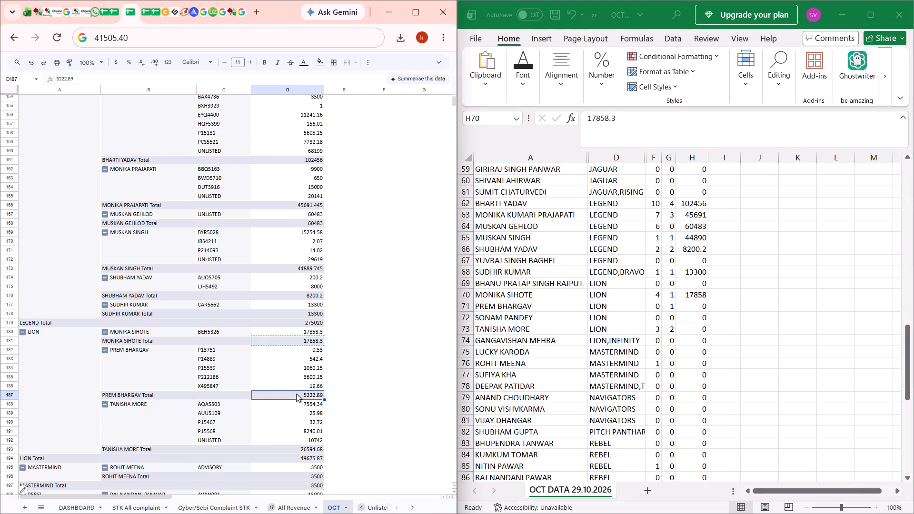
click(589, 292)
click(687, 303)
key(ctrl+v)
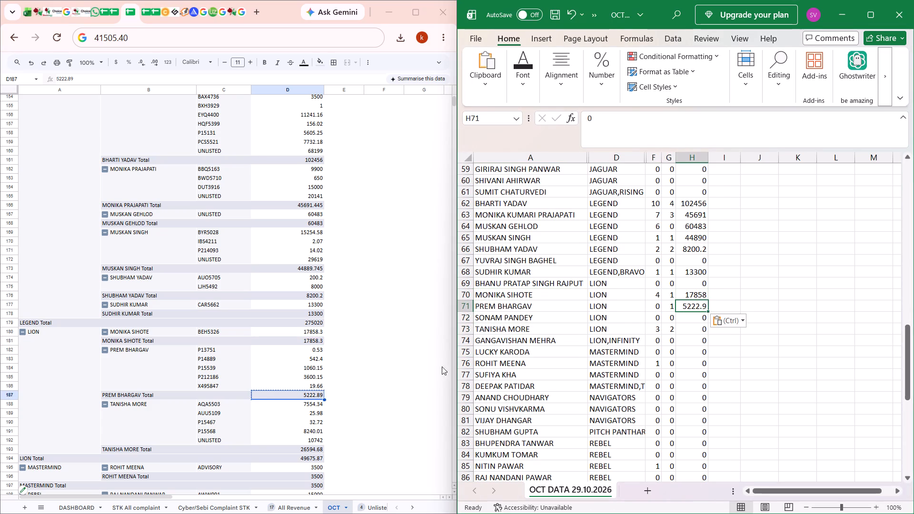
Copy the LION agent total 26594.68 from the OCT pivot into the revenue cell of workbook row 73.
click(298, 451)
key(ctrl+c)
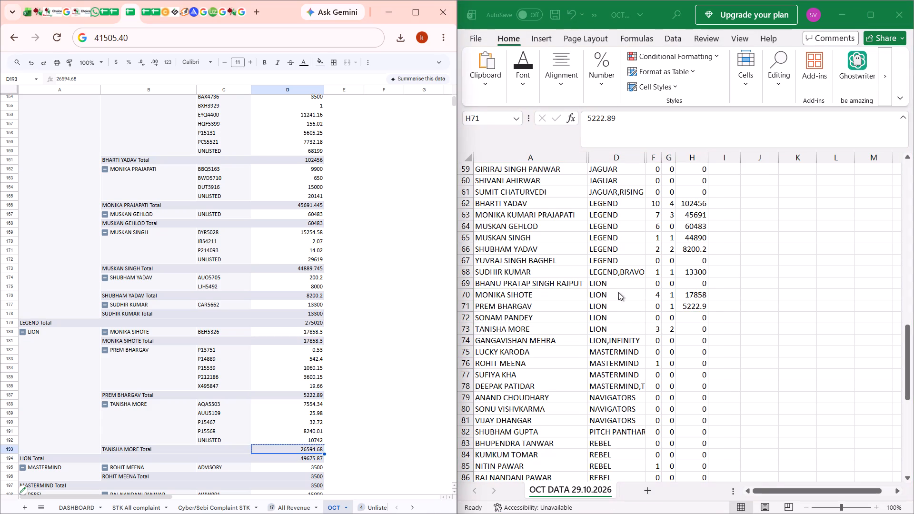
click(618, 292)
click(685, 326)
key(ctrl+v)
Copy the MASTERMIND agent's total, 3500, from the OCT pivot into the revenue cell of workbook row 76.
scroll(685, 326, down, 1)
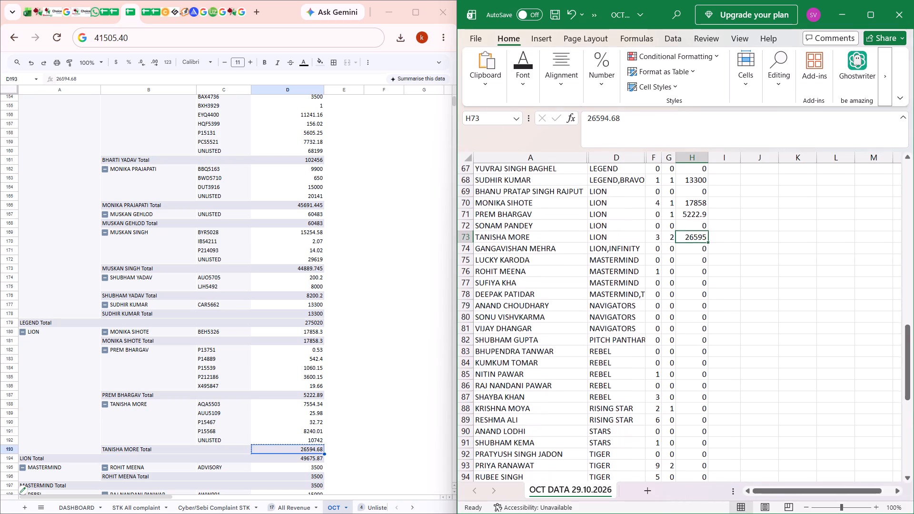
scroll(295, 379, down, 2)
click(314, 336)
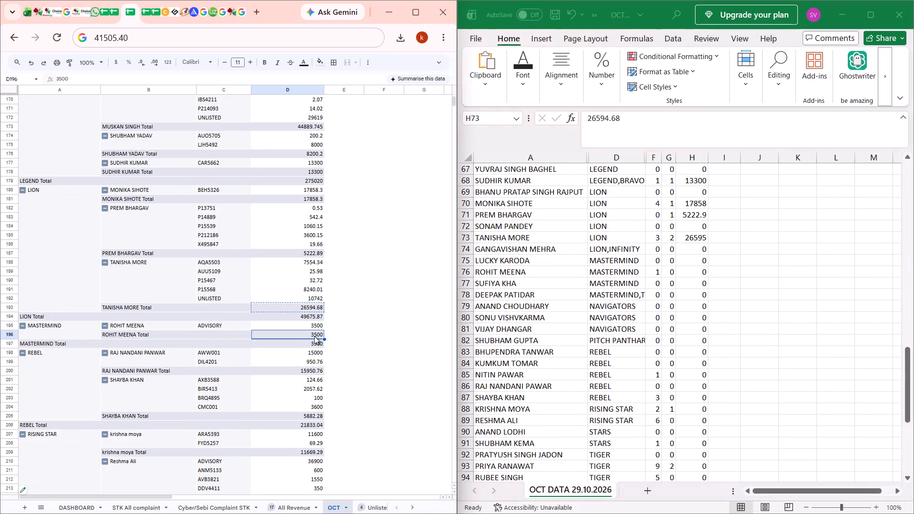
key(ctrl+c)
click(559, 332)
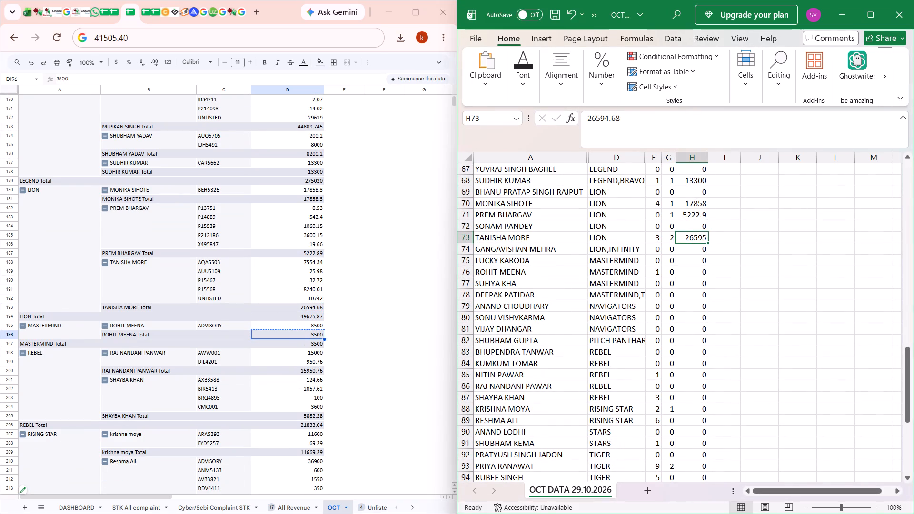
click(685, 269)
key(ctrl+v)
scroll(417, 350, down, 1)
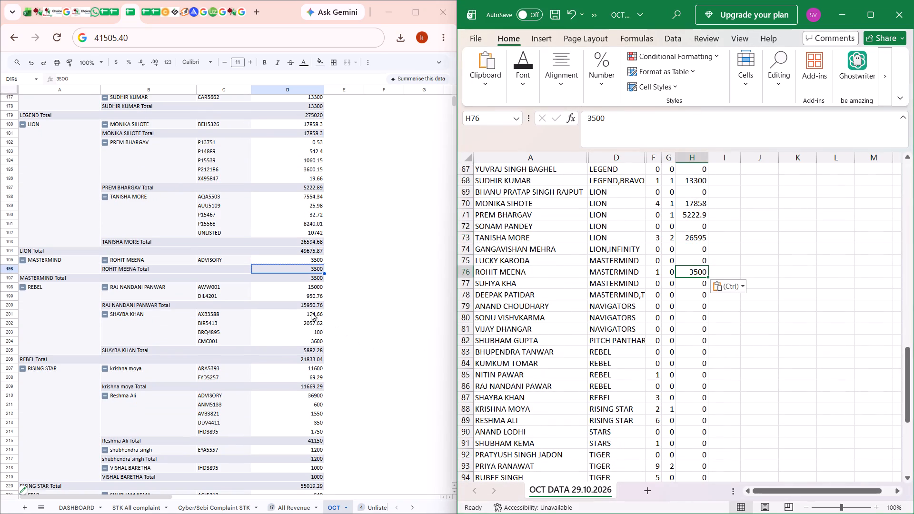
Copy the first REBEL agent's total, 15950.76, from the OCT pivot into the revenue cell of workbook row 86.
click(308, 307)
key(ctrl+c)
click(565, 353)
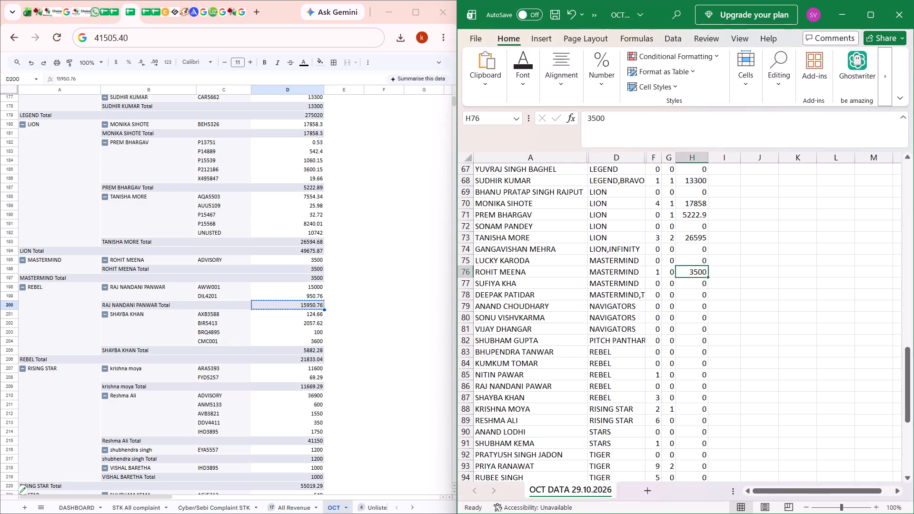
drag(540, 380, 680, 385)
click(680, 385)
key(ctrl+v)
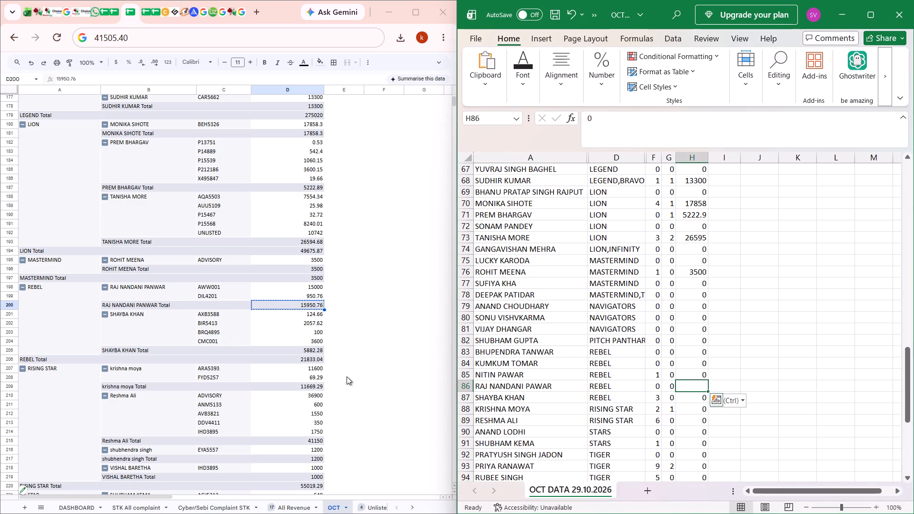
Copy the second REBEL agent's total, 5882.28, from the OCT pivot into the revenue cell of workbook row 87.
click(304, 348)
key(ctrl+c)
click(552, 380)
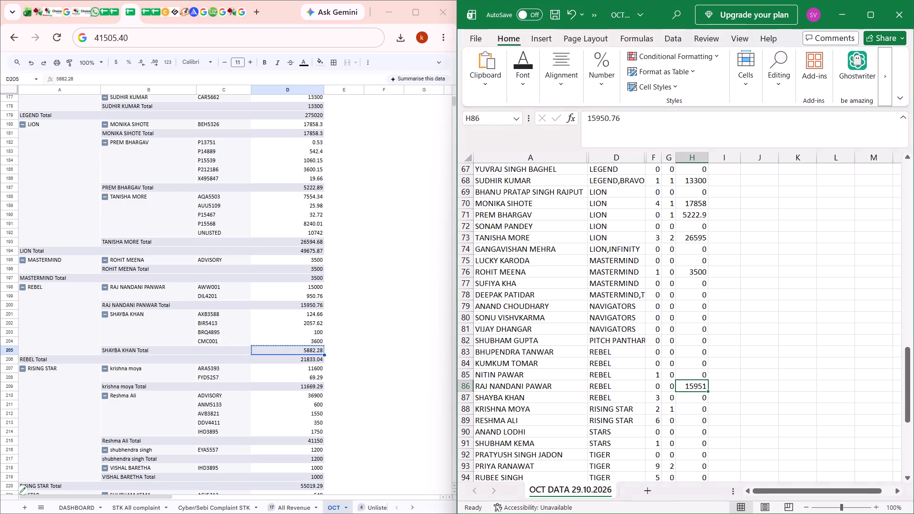
click(683, 399)
key(ctrl+v)
Copy the first RISING STAR agent's total, 11669.29, from the OCT pivot into the revenue cell of workbook row 88.
scroll(325, 419, down, 1)
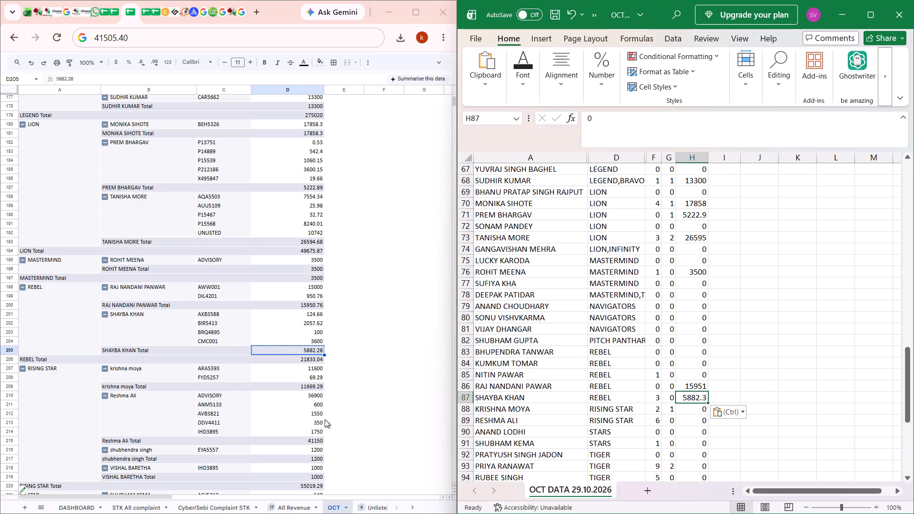
scroll(325, 419, down, 1)
click(301, 321)
key(ctrl+c)
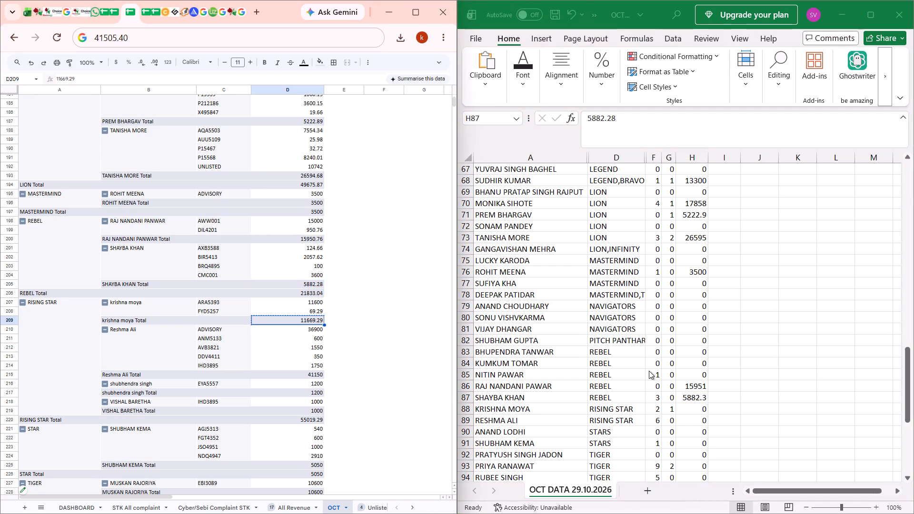
click(649, 371)
scroll(649, 371, down, 1)
click(681, 388)
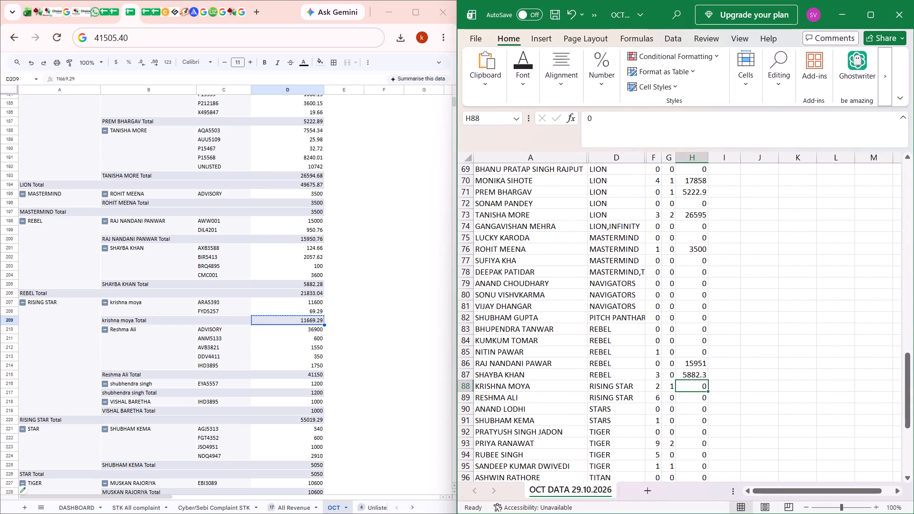
key(ctrl+v)
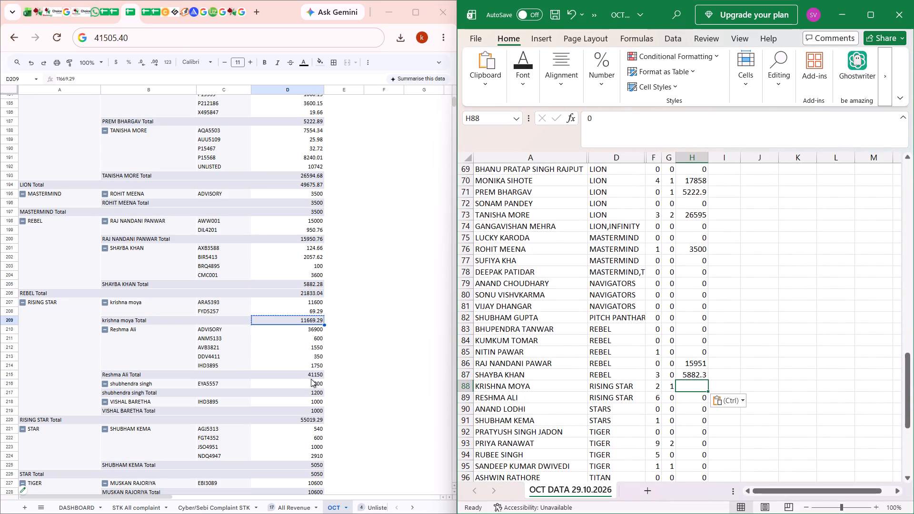
Sum the remaining RISING STAR agent totals 41150, 1200 and 1000, and enter 43350 in the revenue cell of workbook row 89.
click(312, 378)
ctrl+click(316, 393)
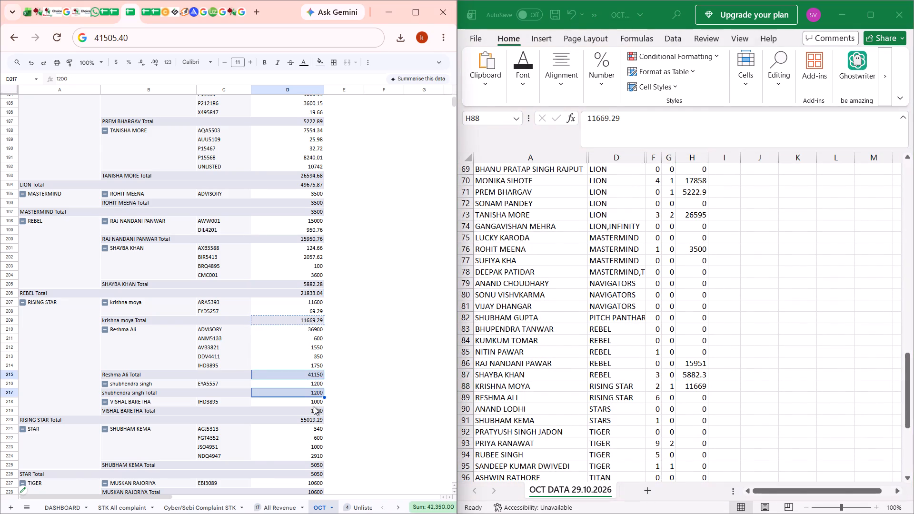
ctrl+click(314, 411)
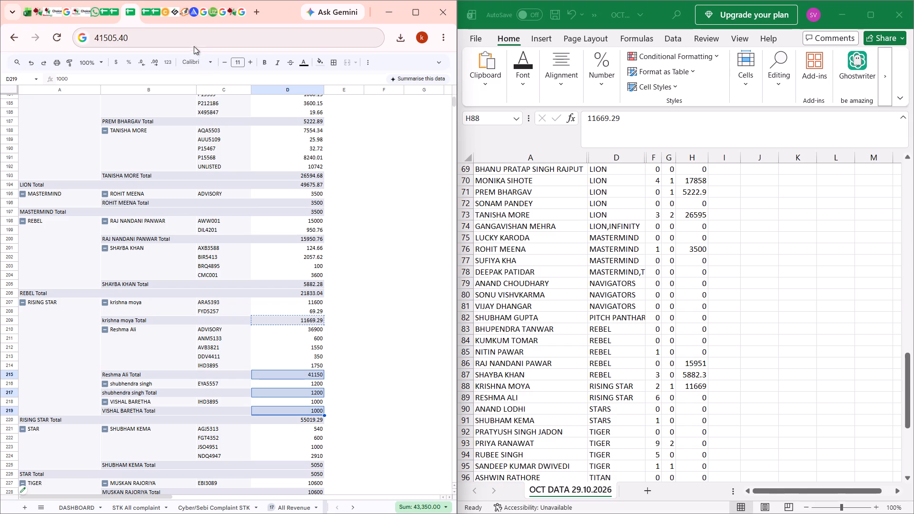
click(191, 42)
text(43)
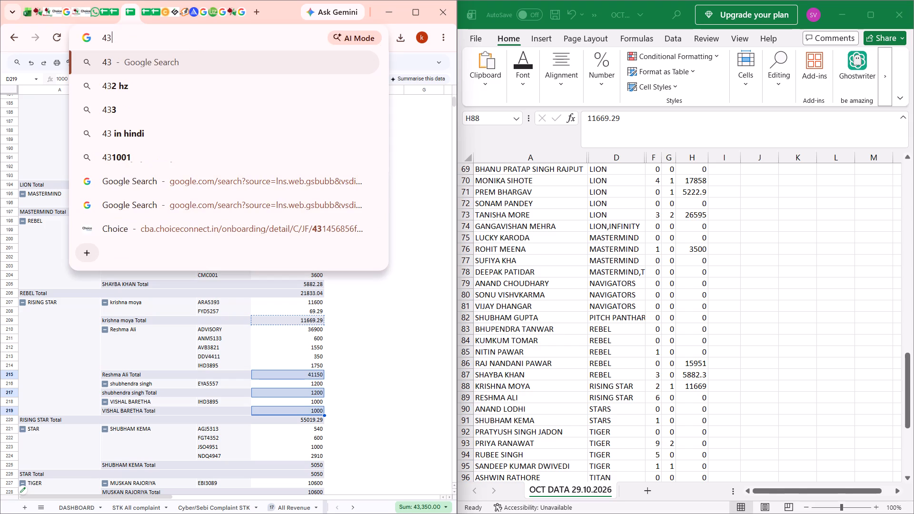
text(350)
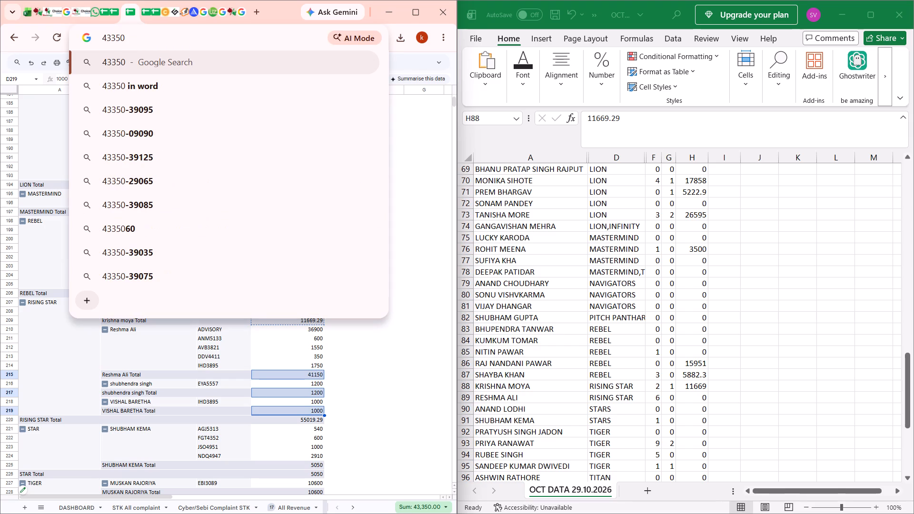
key(ctrl+a)
key(ctrl+c)
click(675, 366)
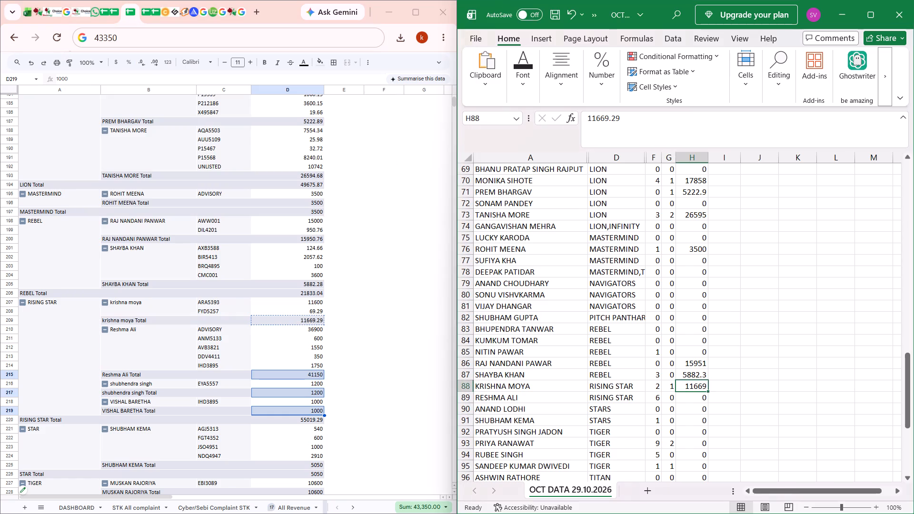
click(688, 394)
key(ctrl+v)
Copy the STAR team total, 5050, from the OCT pivot into the revenue cell of workbook row 91.
scroll(307, 387, down, 1)
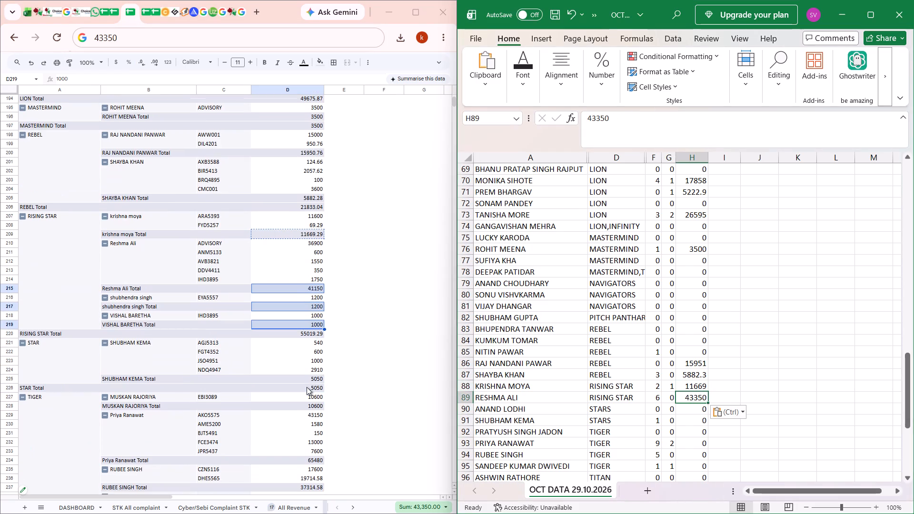
click(311, 386)
key(ctrl+c)
click(629, 439)
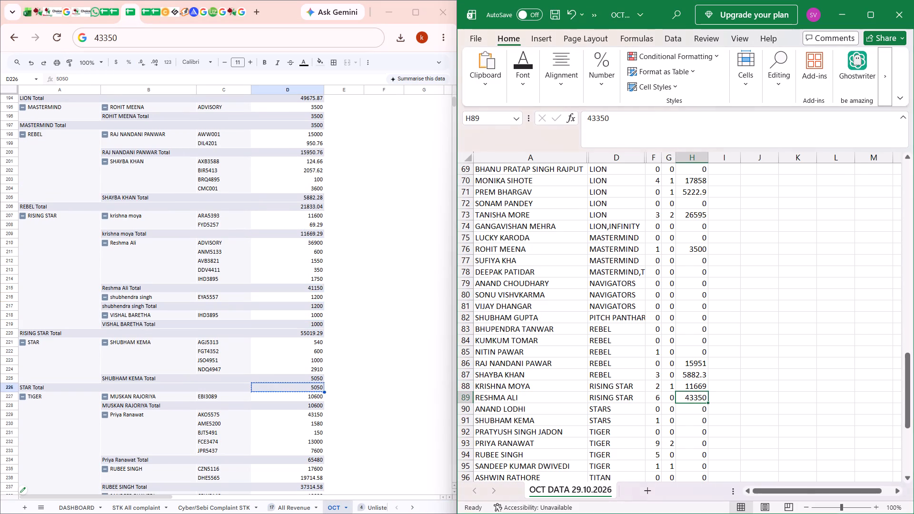
click(703, 418)
key(ctrl+v)
Sum the first and last TIGER agent totals, 10600 and 128012, and enter 138611.86 in the revenue cell of workbook row 95.
scroll(394, 365, down, 1)
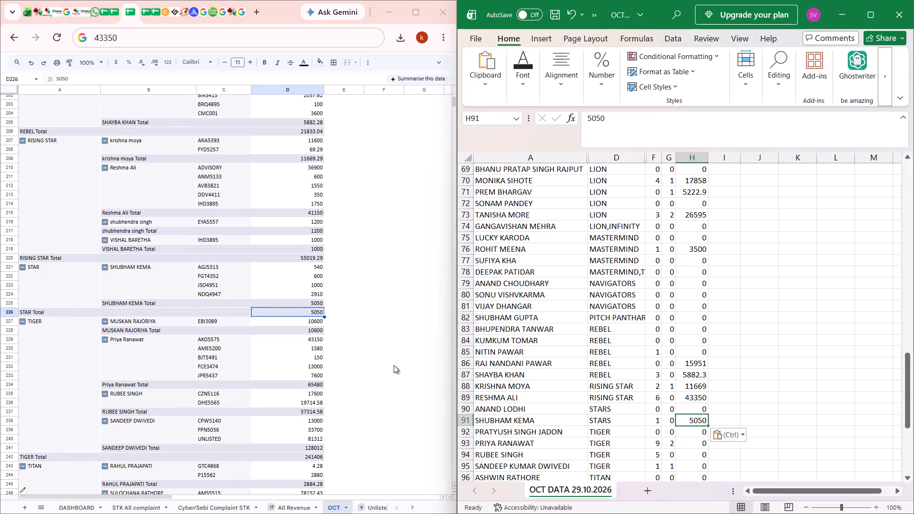
click(308, 333)
key(ctrl+c)
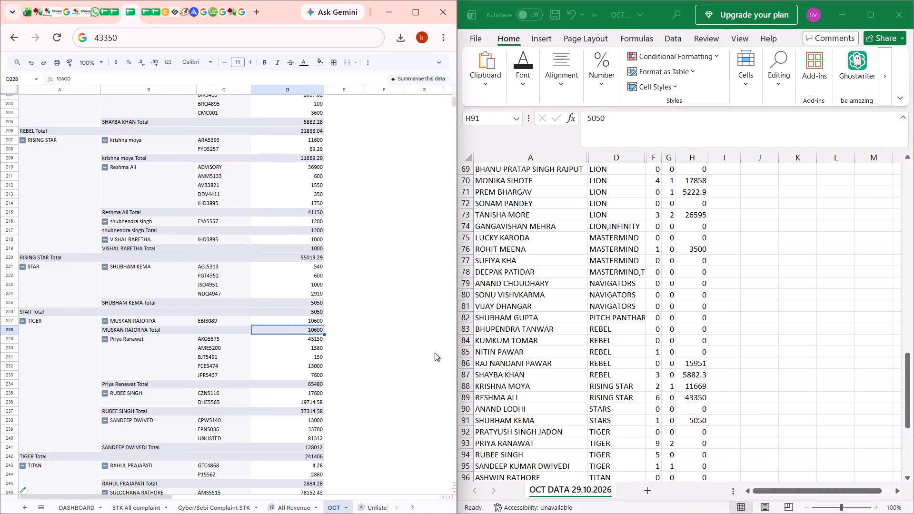
click(534, 366)
scroll(534, 366, down, 2)
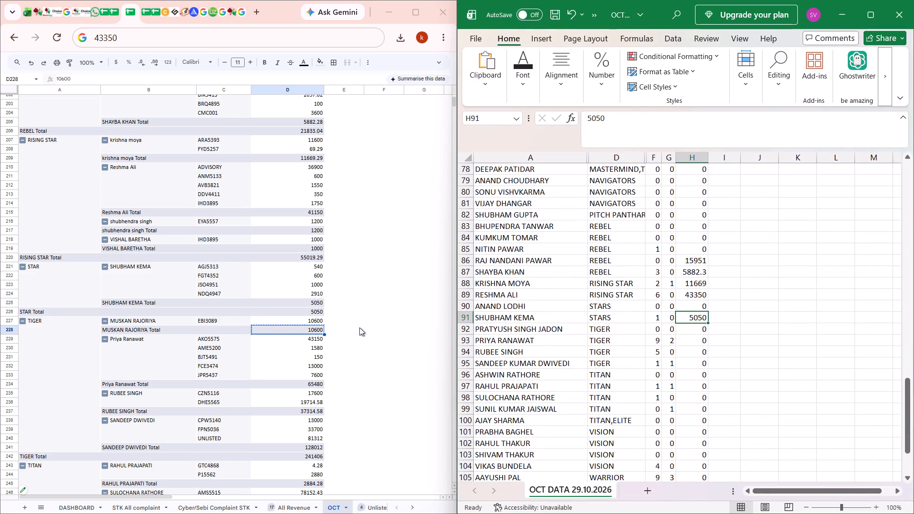
ctrl+click(310, 450)
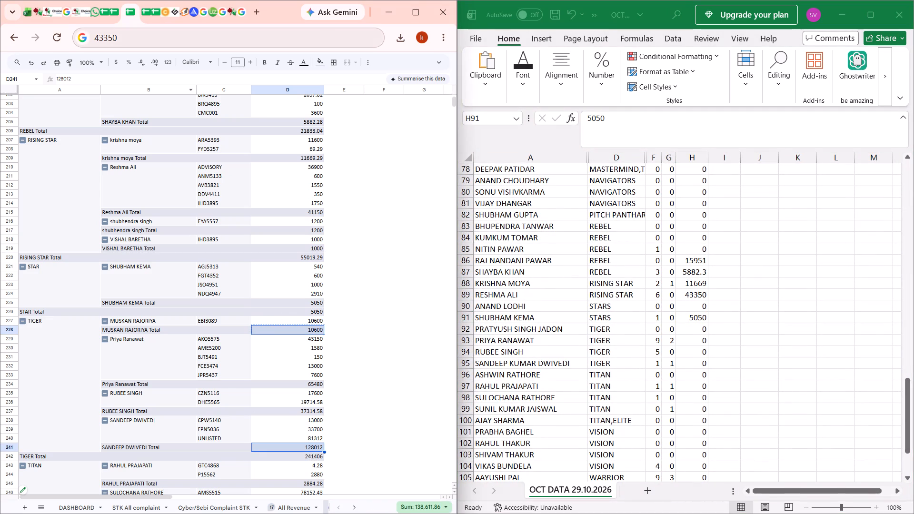
click(173, 36)
text(13)
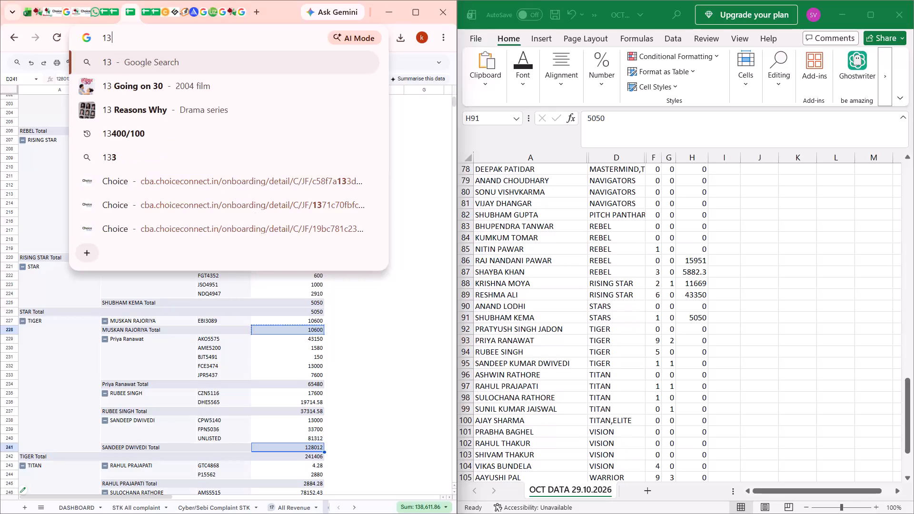
key(8)
text(611.86)
key(ctrl+a)
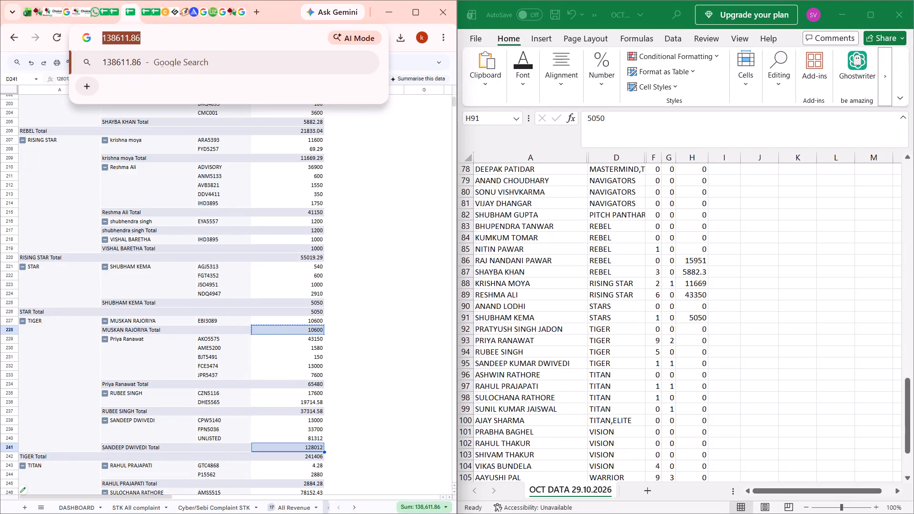
key(ctrl+c)
click(649, 385)
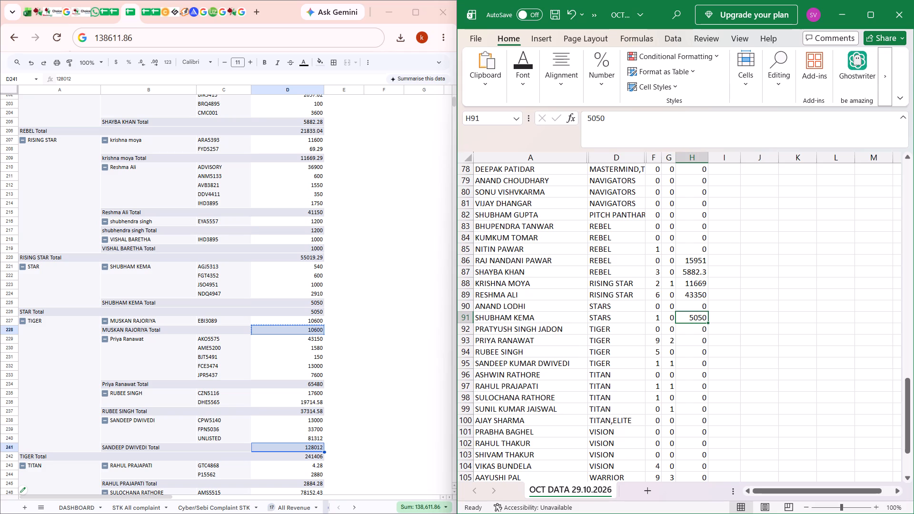
click(624, 399)
click(681, 363)
key(ctrl+v)
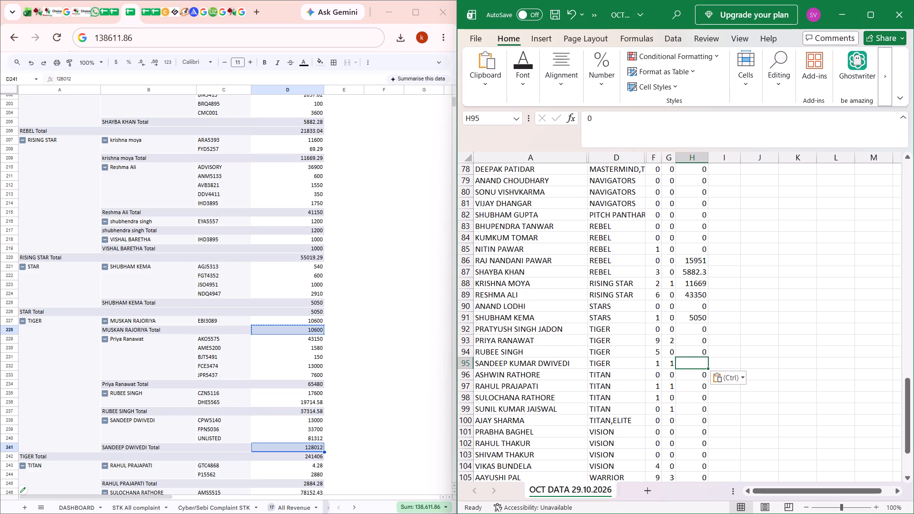
Copy the TIGER agent total 37314.58 from the OCT pivot into the revenue cell of workbook row 94.
click(308, 407)
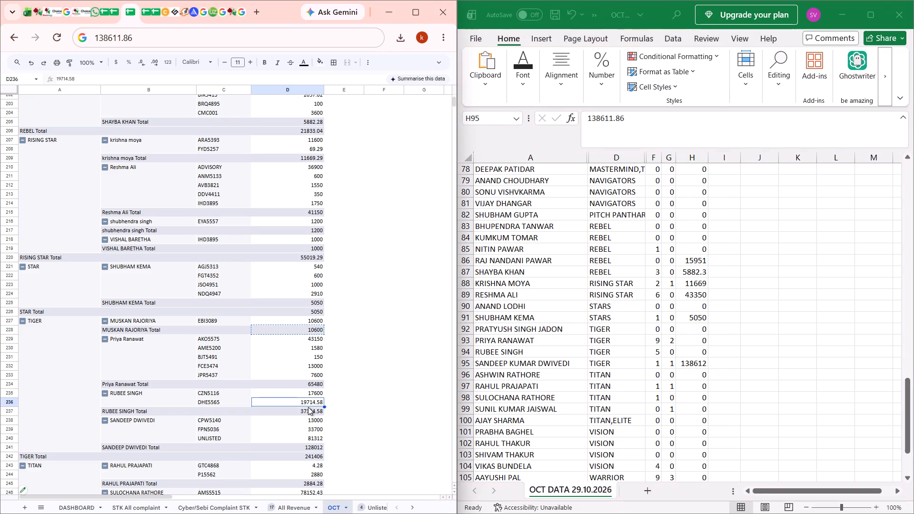
click(308, 411)
key(ctrl+c)
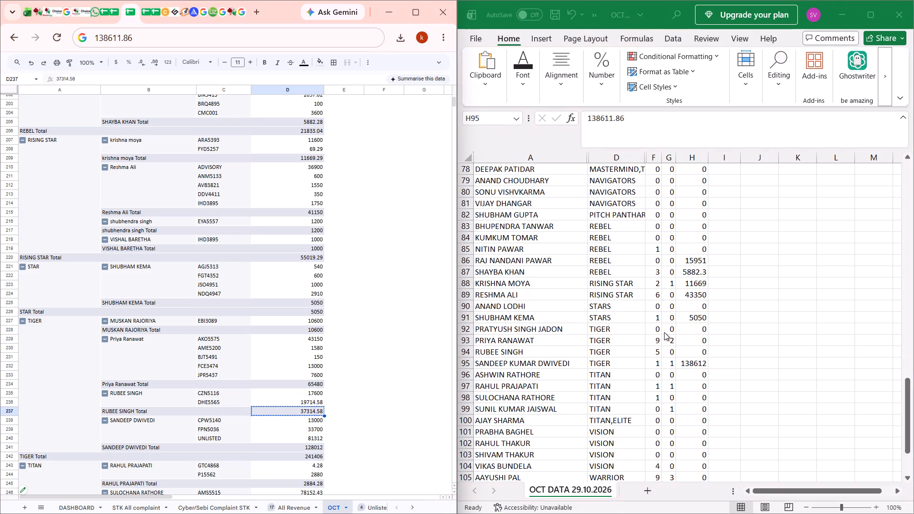
click(664, 332)
click(693, 352)
key(ctrl+v)
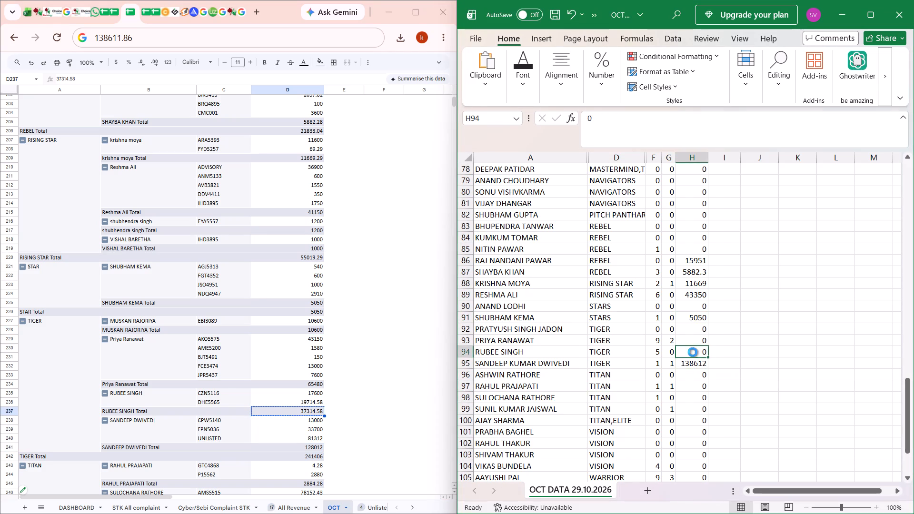
Copy the TIGER agent total 65480 from the OCT pivot into the revenue cell of workbook row 93.
click(312, 386)
key(ctrl+c)
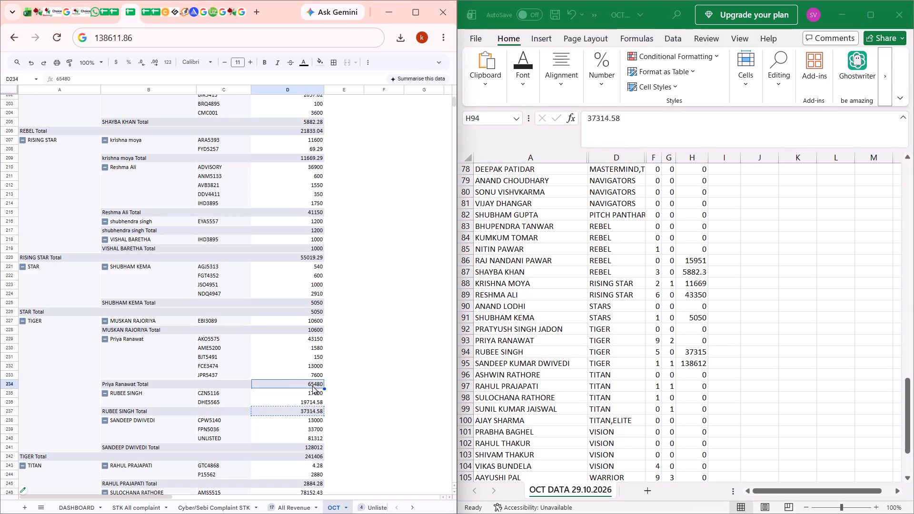
click(573, 316)
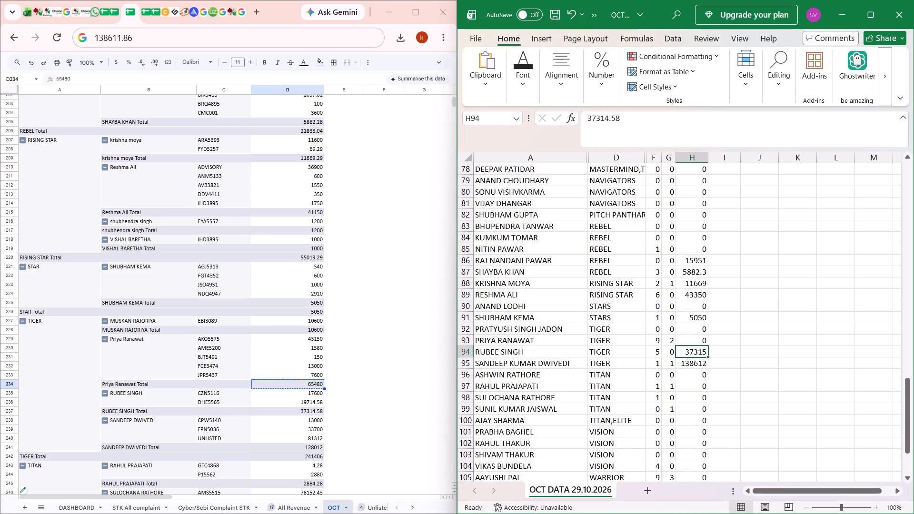
click(699, 338)
key(ctrl+v)
Copy the first TITAN agent's total, 2884.28, from the OCT pivot into the revenue cell of workbook row 97.
scroll(311, 398, down, 2)
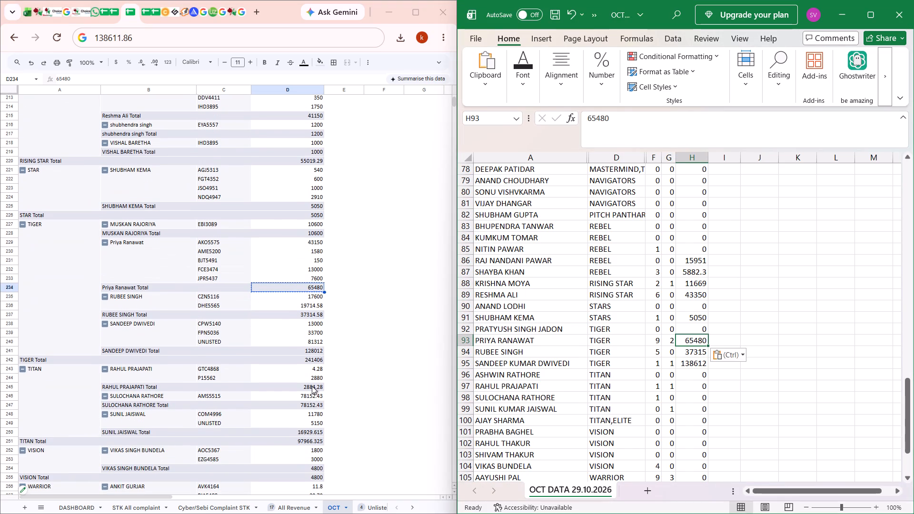
click(312, 386)
key(ctrl+c)
click(536, 397)
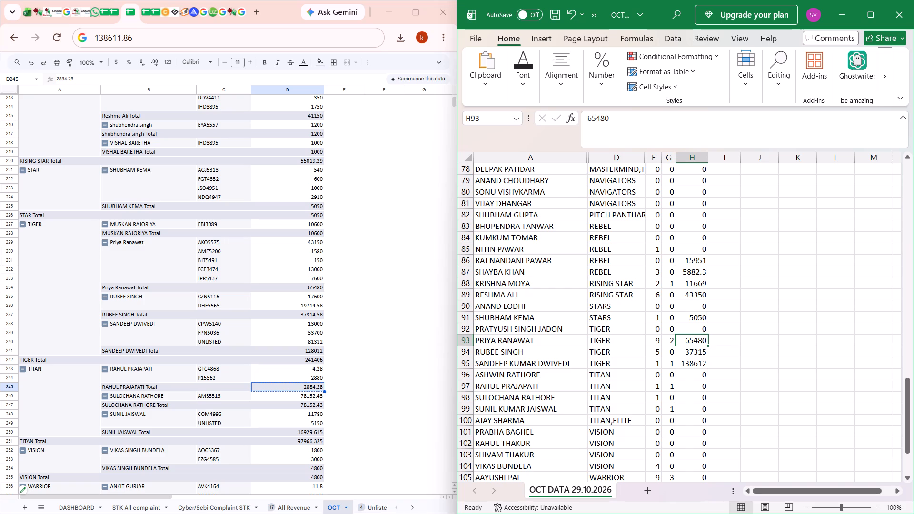
click(680, 388)
key(ctrl+v)
Copy the second TITAN agent's total, 78152.43, from the OCT pivot into the revenue cell of workbook row 98.
click(306, 406)
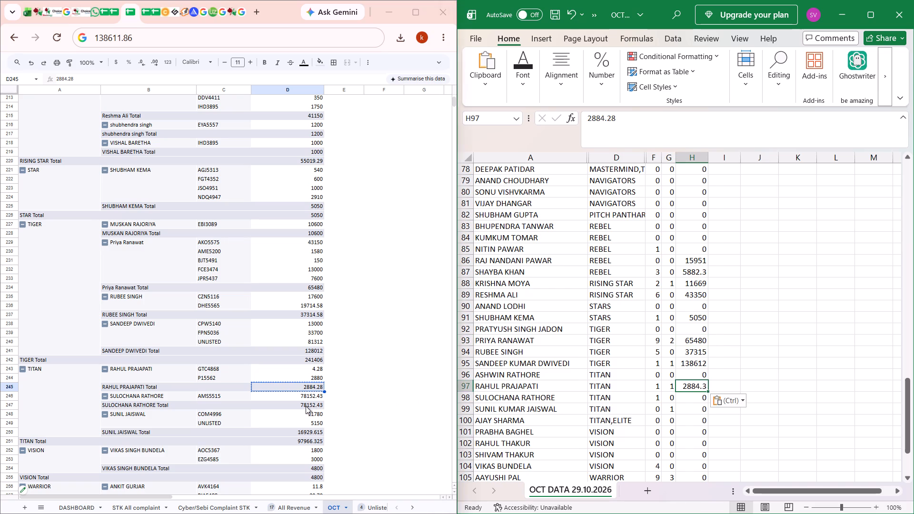
key(ctrl+c)
drag(616, 369, 687, 400)
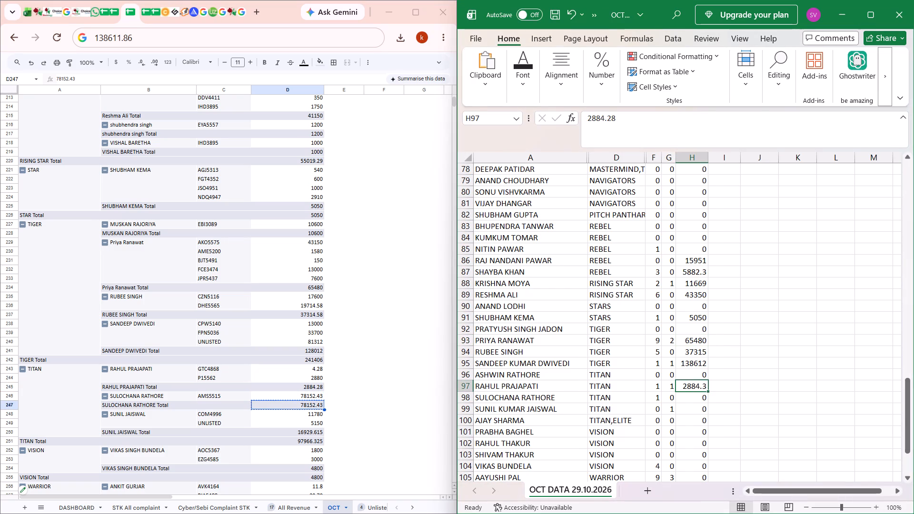
click(691, 400)
key(ctrl+v)
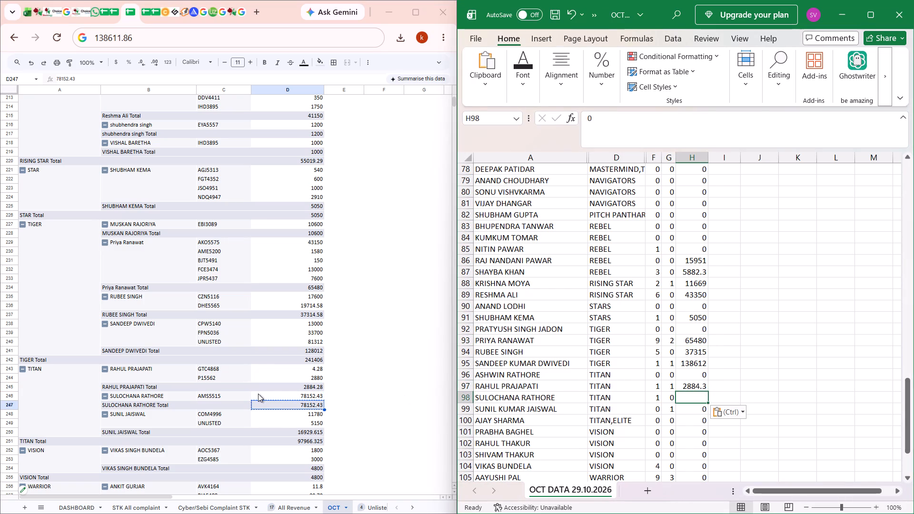
Copy the third TITAN agent's total, 16929.615, from the OCT pivot into the revenue cell of workbook row 99.
click(305, 433)
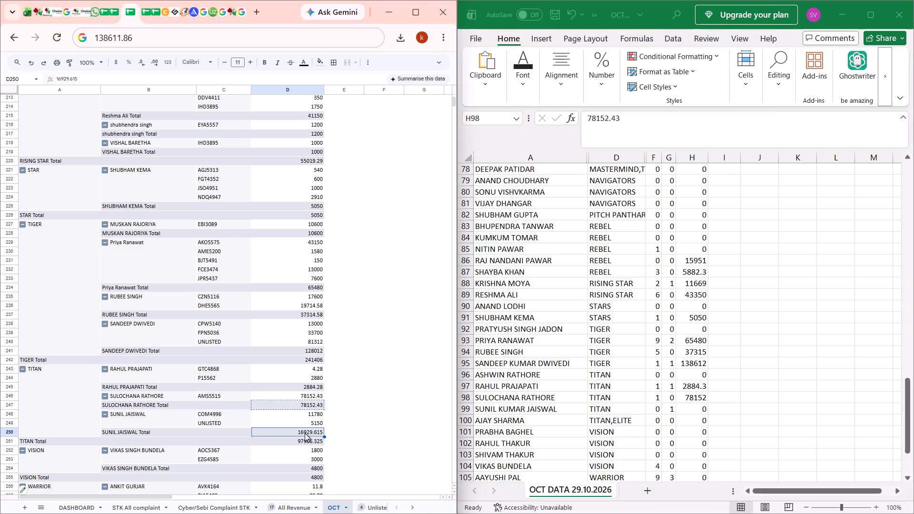
key(ctrl+c)
click(611, 395)
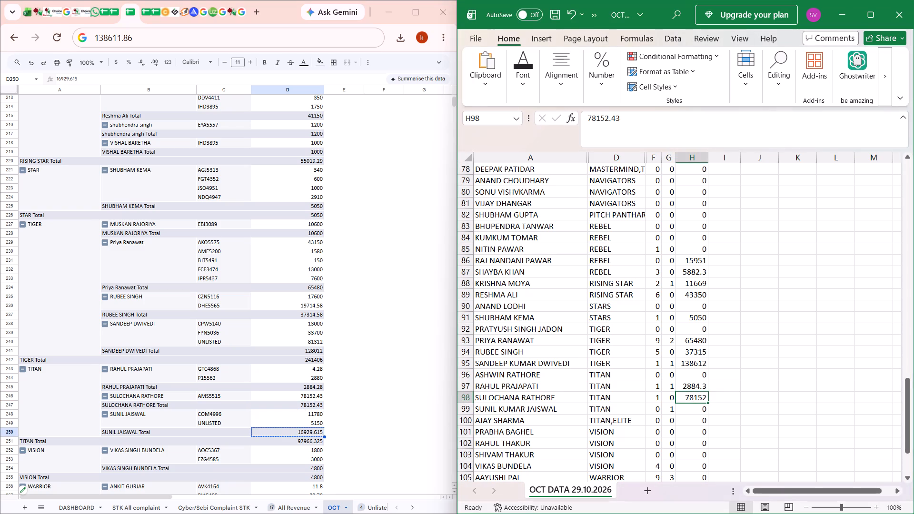
click(690, 410)
key(ctrl+v)
scroll(690, 410, down, 1)
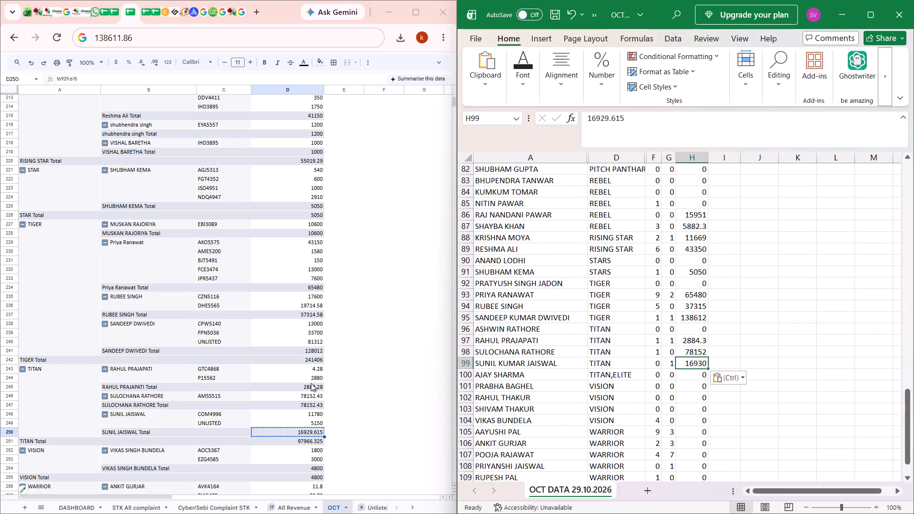
Copy the VISION agent's total, 4800, from the OCT pivot into the revenue cell of workbook row 104.
scroll(311, 383, down, 1)
click(313, 358)
key(ctrl+c)
click(554, 383)
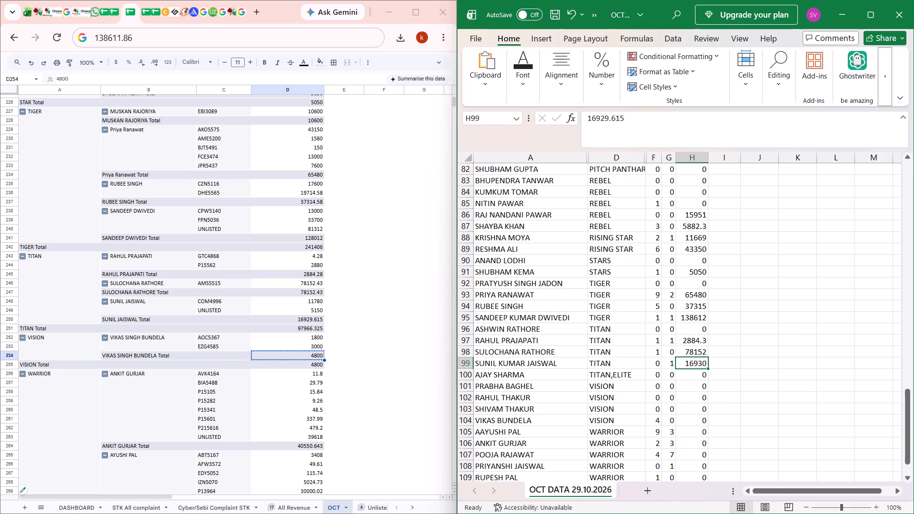
drag(530, 398, 681, 418)
click(681, 418)
key(ctrl+v)
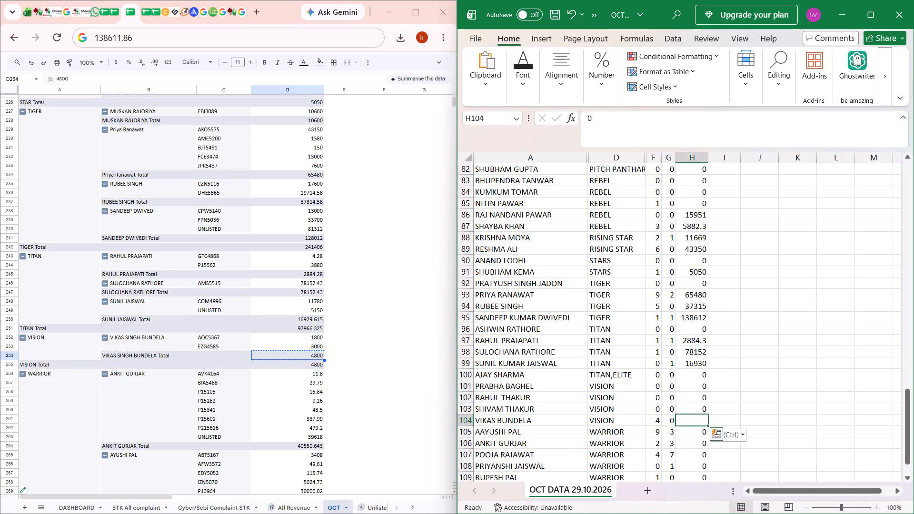
Copy the first WARRIOR agent's total, 40550.643, from the OCT pivot into the revenue cell of workbook row 106.
scroll(306, 361, down, 2)
click(309, 351)
key(ctrl+c)
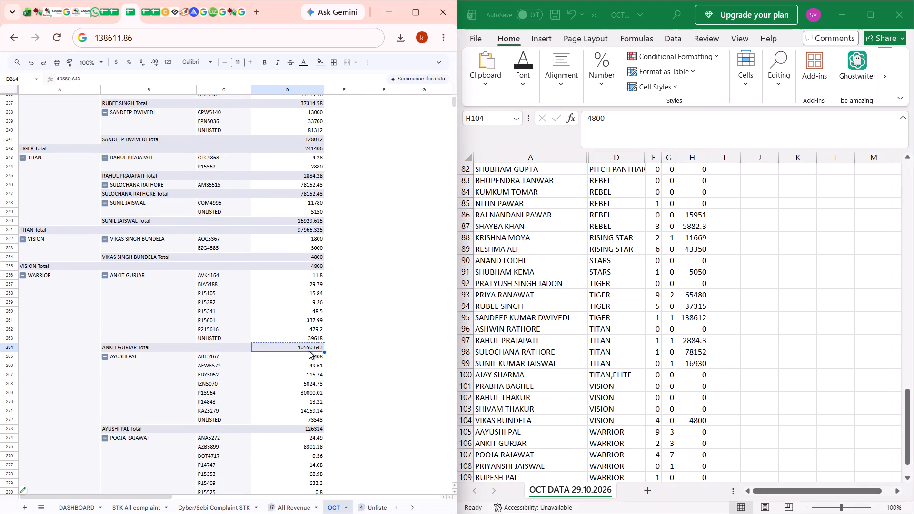
click(550, 387)
scroll(550, 387, down, 1)
click(684, 410)
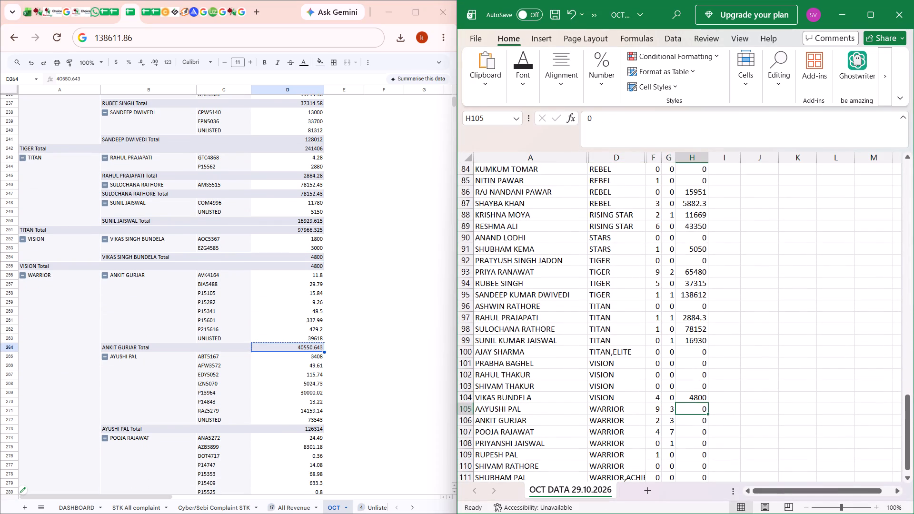
click(685, 426)
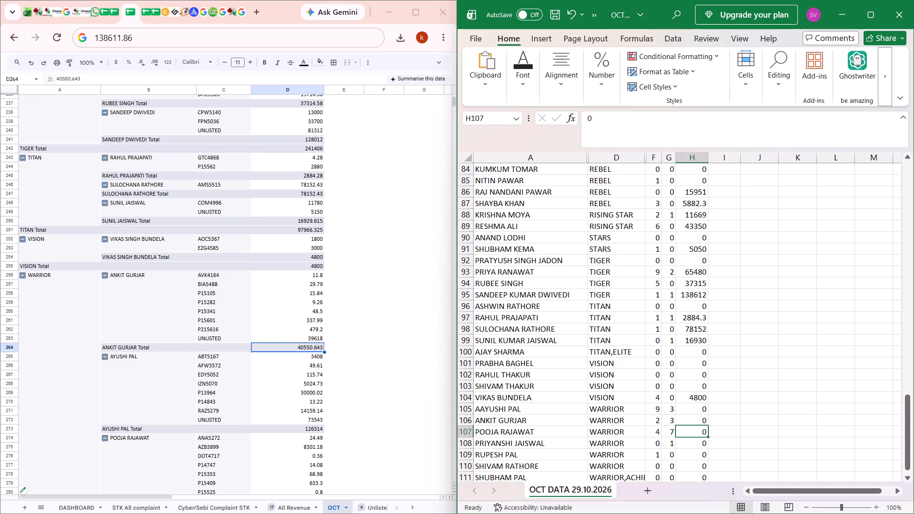
click(690, 421)
key(ctrl+v)
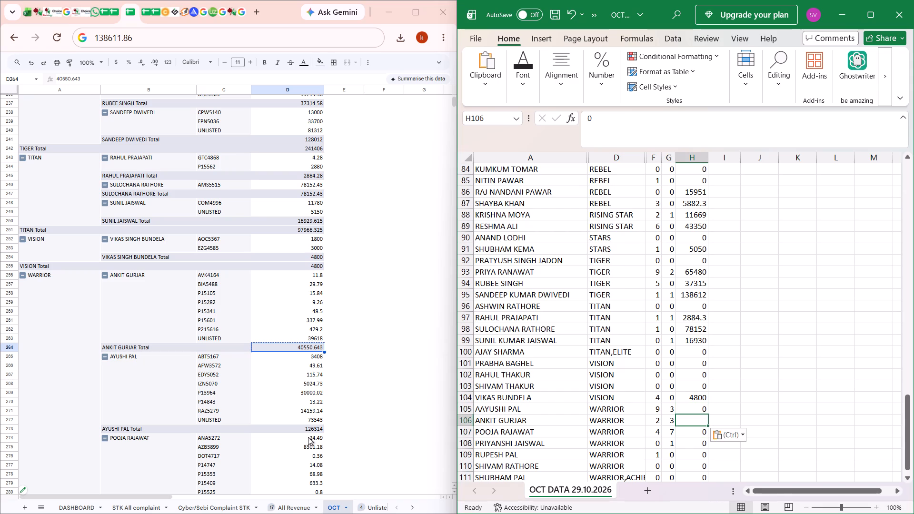
Copy the second WARRIOR agent's total, 126314, from the OCT pivot for the matching agent's revenue cell in the workbook.
click(310, 431)
key(ctrl+c)
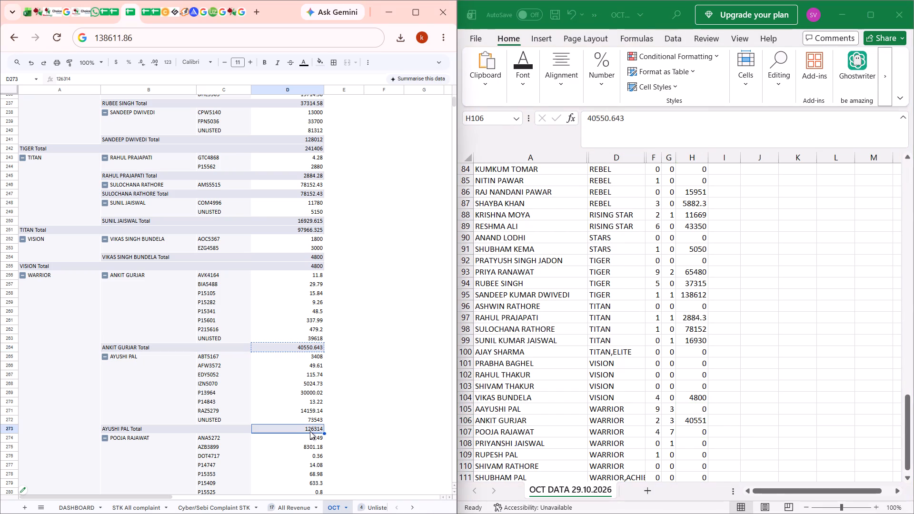
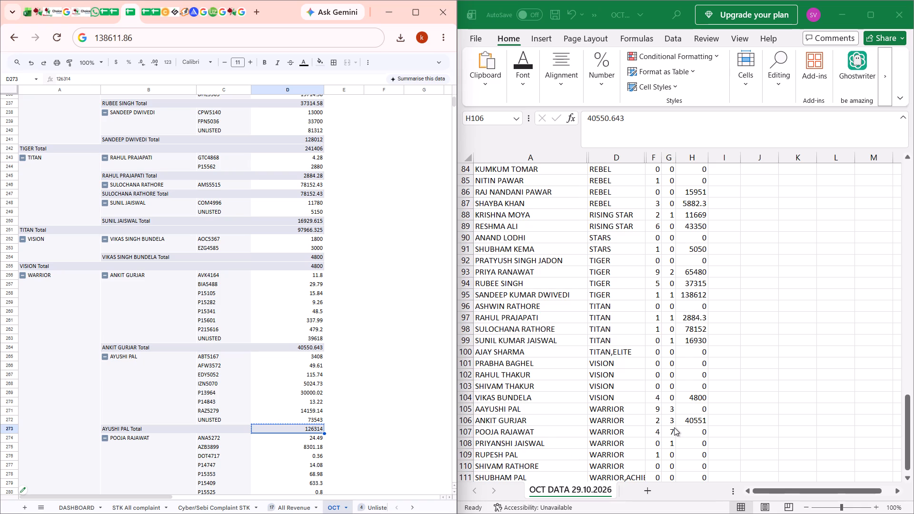
Paste the second WARRIOR agent's copied total, 126314, into the revenue cell of workbook row 105.
key(ctrl+c)
click(622, 425)
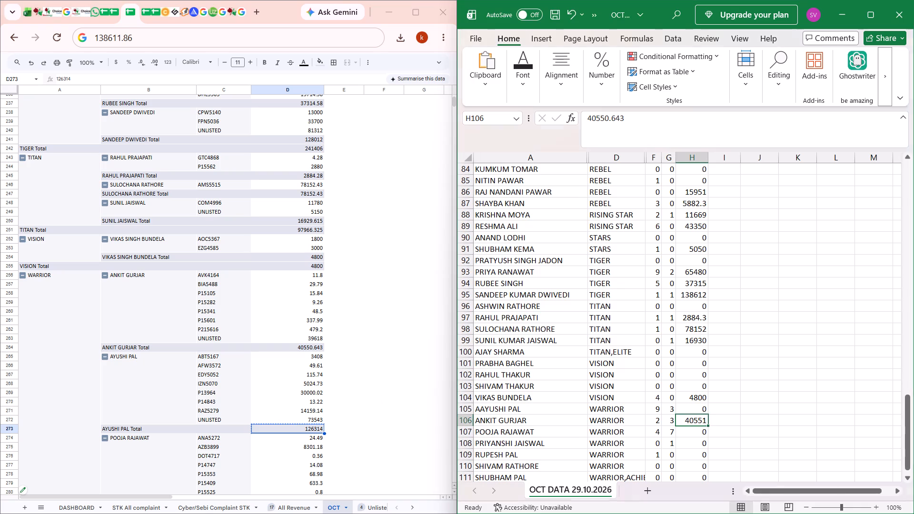
click(689, 408)
key(ctrl+v)
Copy the third WARRIOR agent's total, 229123.824, from the OCT pivot into the revenue cell of workbook row 107.
scroll(313, 445, down, 1)
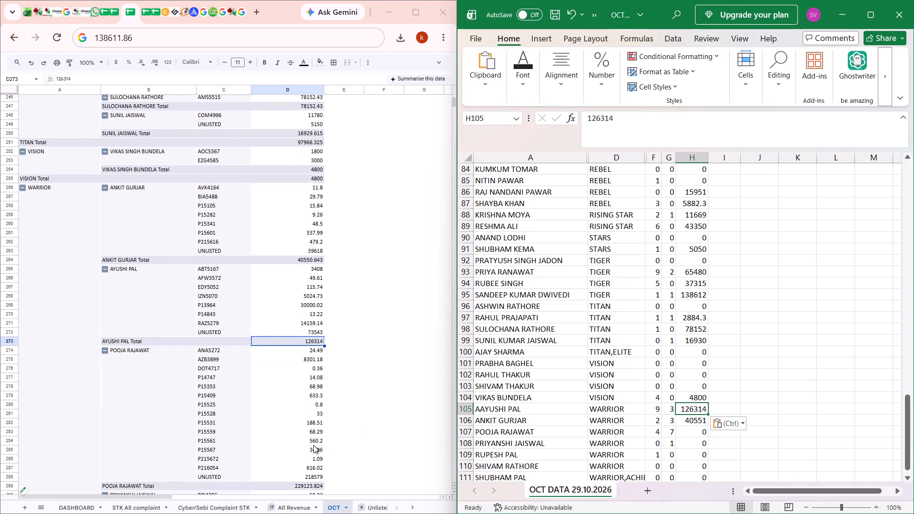
scroll(313, 445, down, 2)
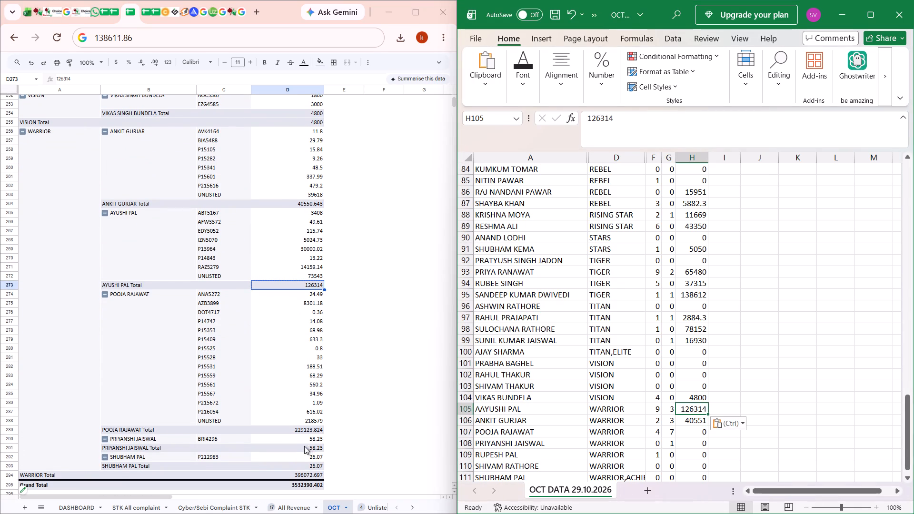
click(311, 431)
key(ctrl+c)
click(588, 439)
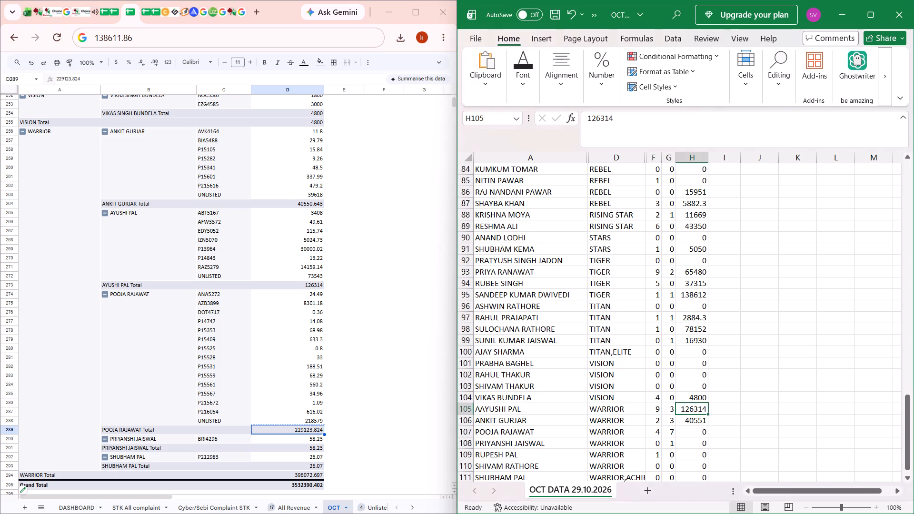
click(680, 432)
key(ctrl+v)
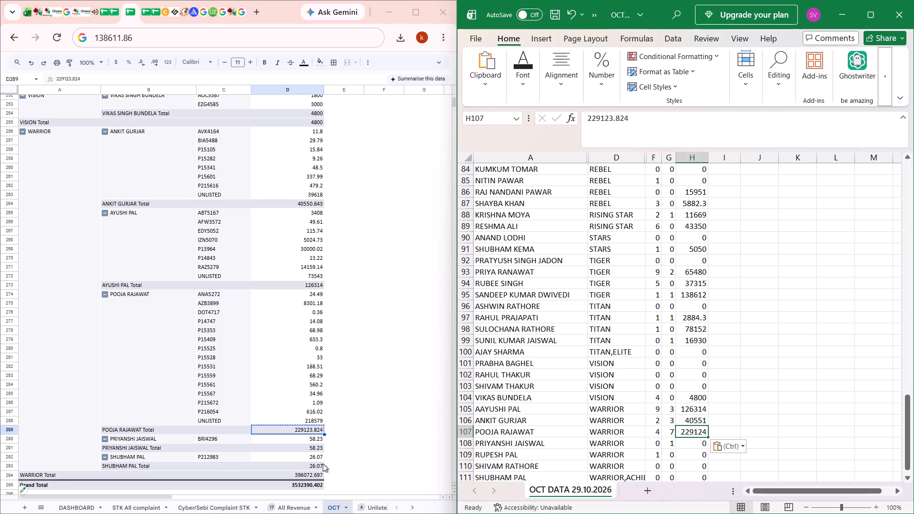
Copy the fourth WARRIOR agent's total, 58.23, from the OCT pivot into the revenue cell of workbook row 108.
click(314, 448)
key(ctrl+c)
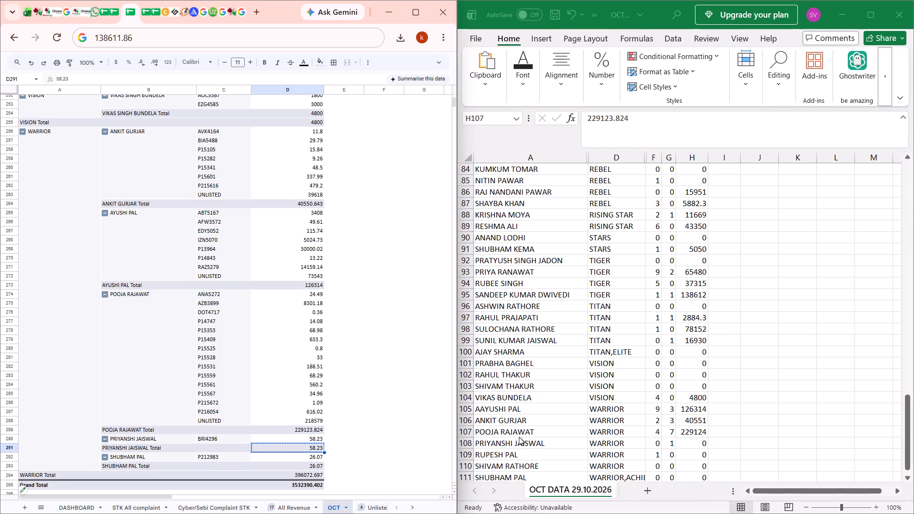
click(595, 441)
drag(603, 442, 684, 445)
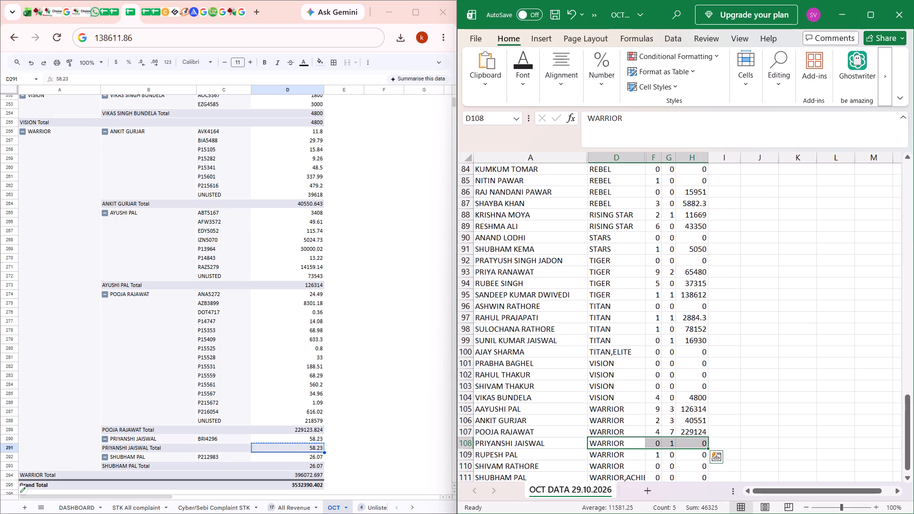
click(684, 445)
key(ctrl+v)
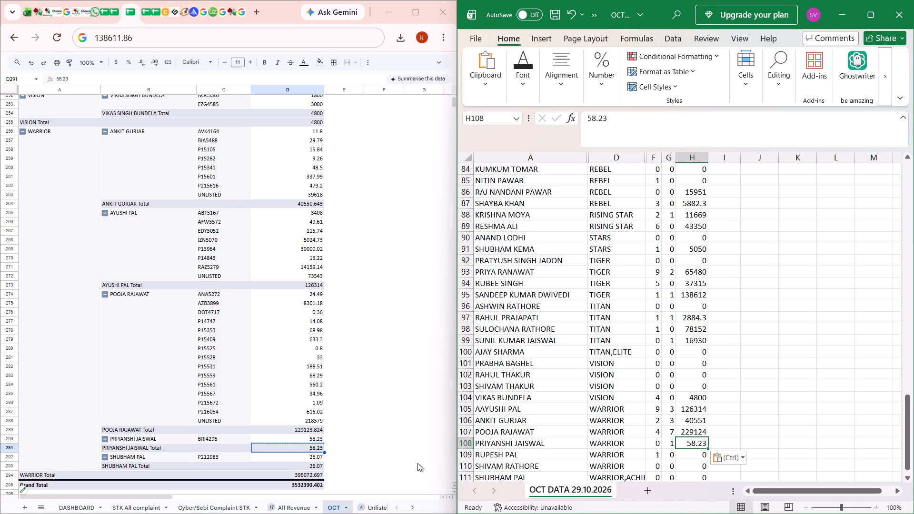
Copy the last WARRIOR agent's total, 26.07, from the OCT pivot into the revenue cell of workbook row 110.
click(318, 468)
key(ctrl+c)
click(606, 441)
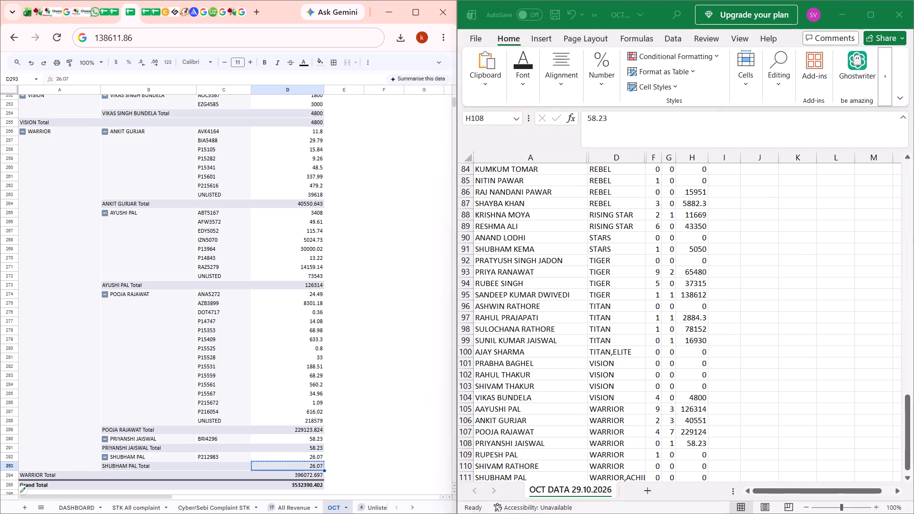
click(688, 465)
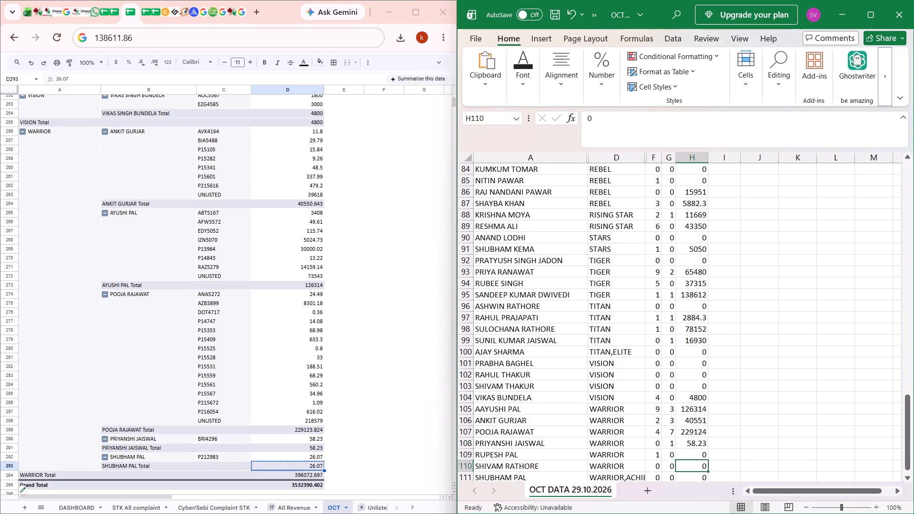
key(ctrl+v)
Select the entire revenue column from its header to the last agent to check its sum.
key(ctrl+Up)
key(ctrl+shift+Down)
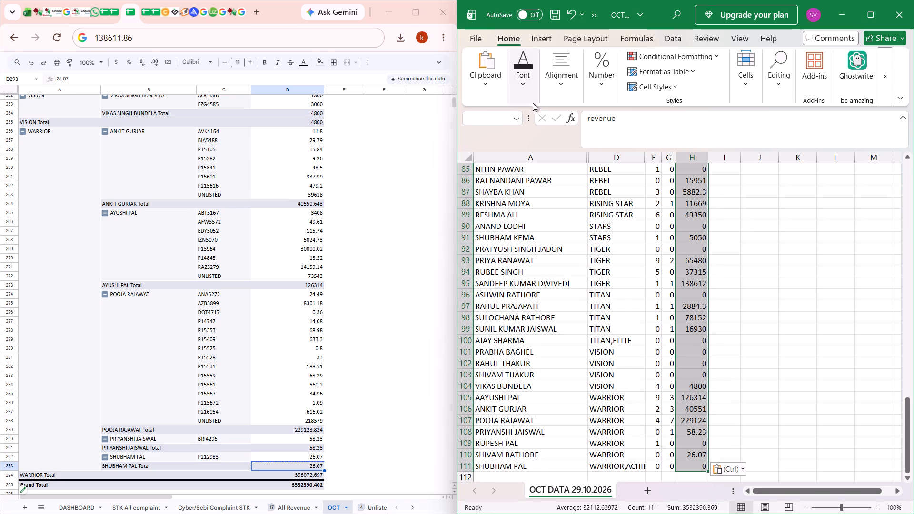
Save the OCT DATA 29.10.2026 workbook.
click(519, 185)
click(474, 40)
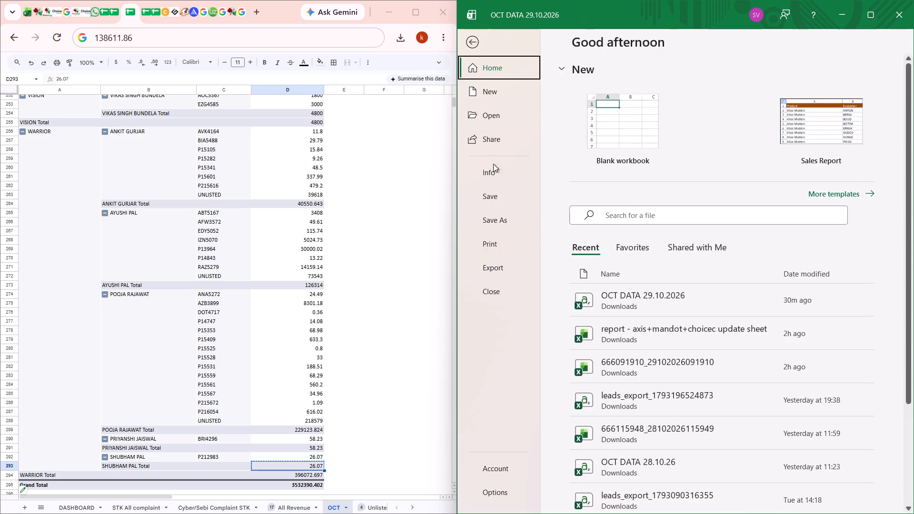
click(496, 198)
Select the full acc column and the full ftd column in turn to check each one's sum.
click(659, 230)
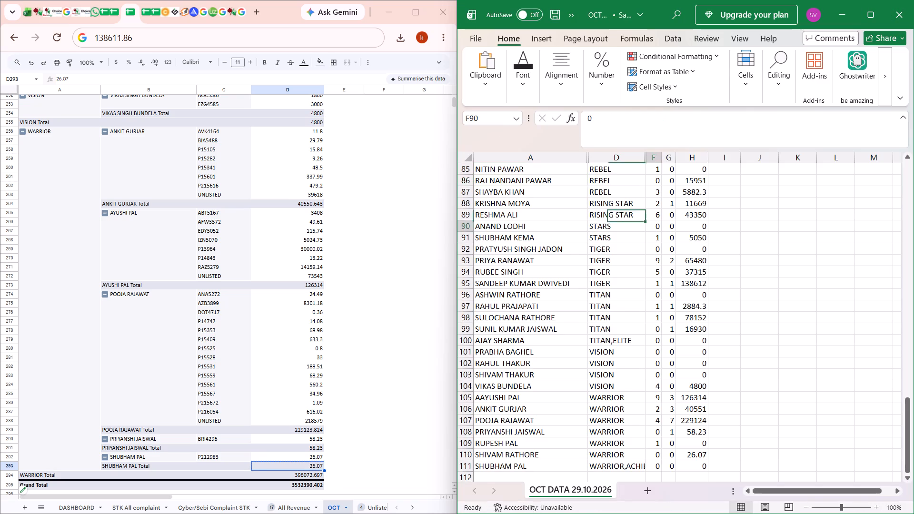
key(ctrl+Up)
key(ctrl+shift+Down)
key(ctrl+Up)
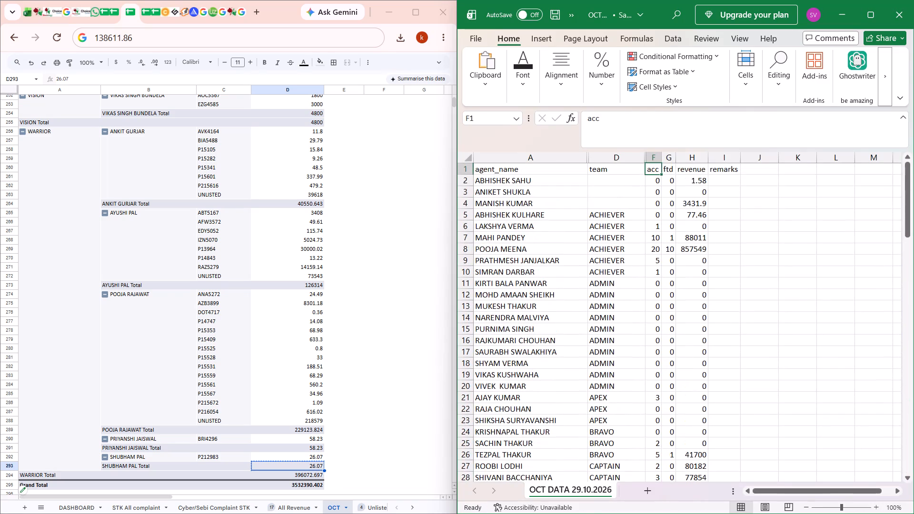
key(ctrl+Right)
key(Left)
key(Left)
key(ctrl+shift+Down)
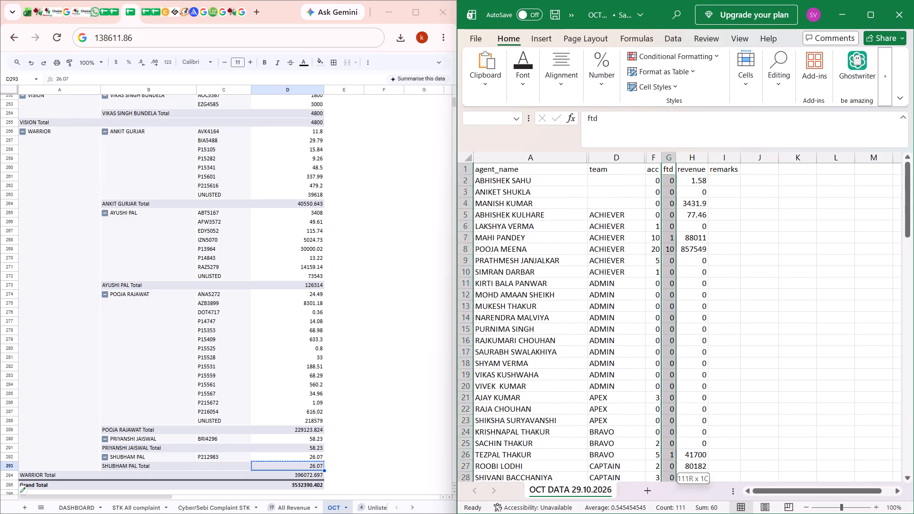
click(621, 247)
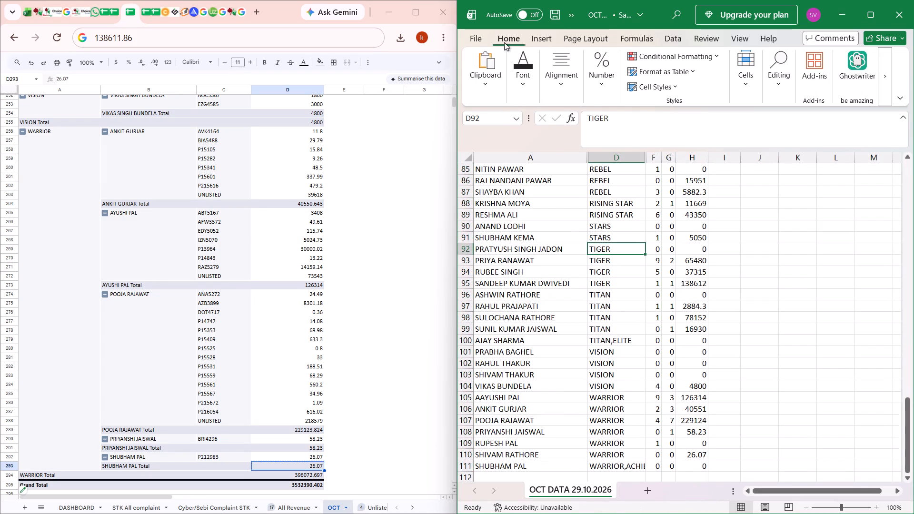
Unhide the hidden columns between columns A and K of the workbook.
drag(535, 160, 812, 134)
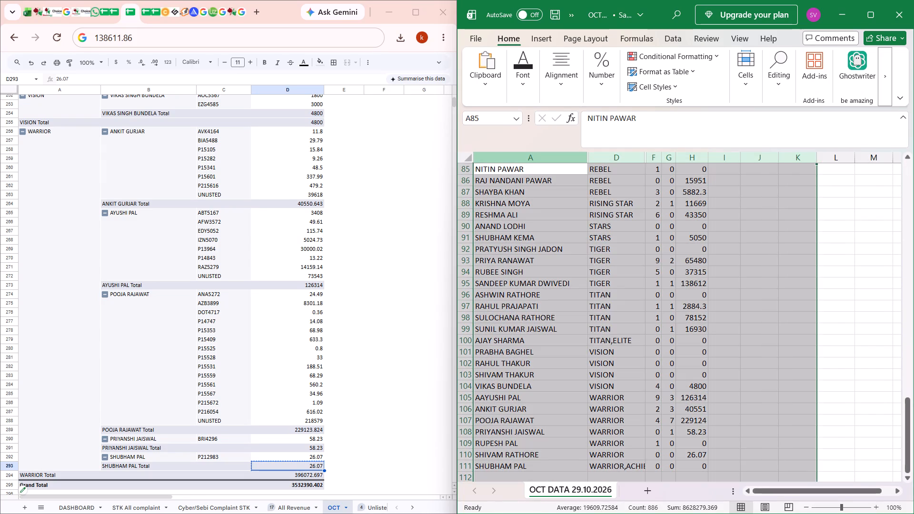
right_click(723, 216)
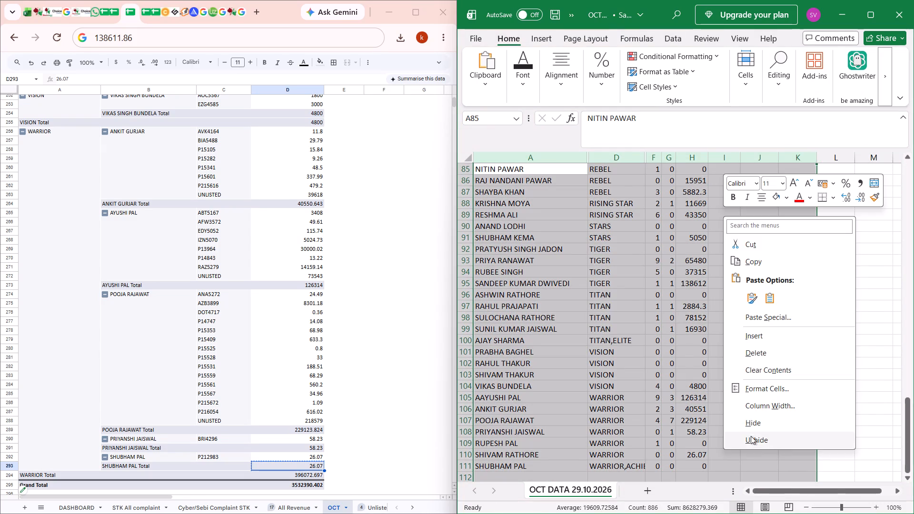
click(751, 436)
Open the file management view of the OCT DATA 29.10.2026 workbook.
click(470, 41)
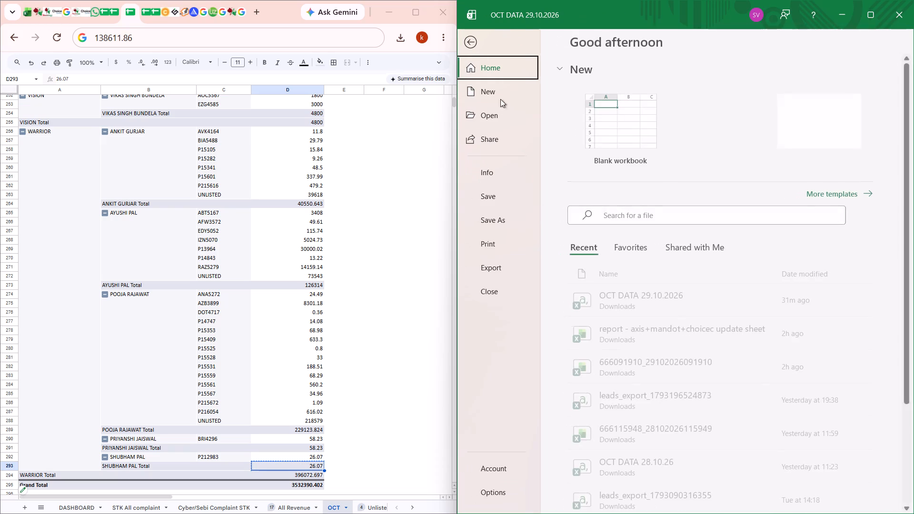
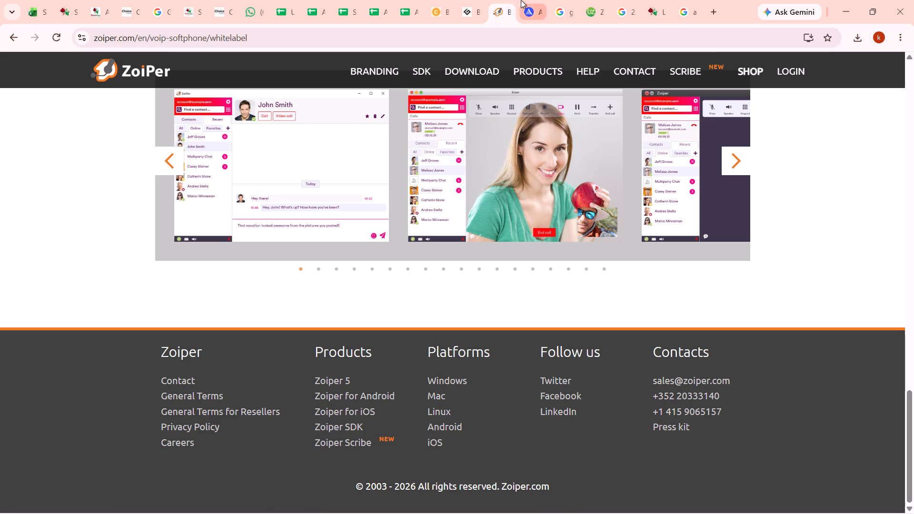
Switch to the Angel One trading page and examine earlier price movement on the TONBO 5-minute chart.
click(521, 0)
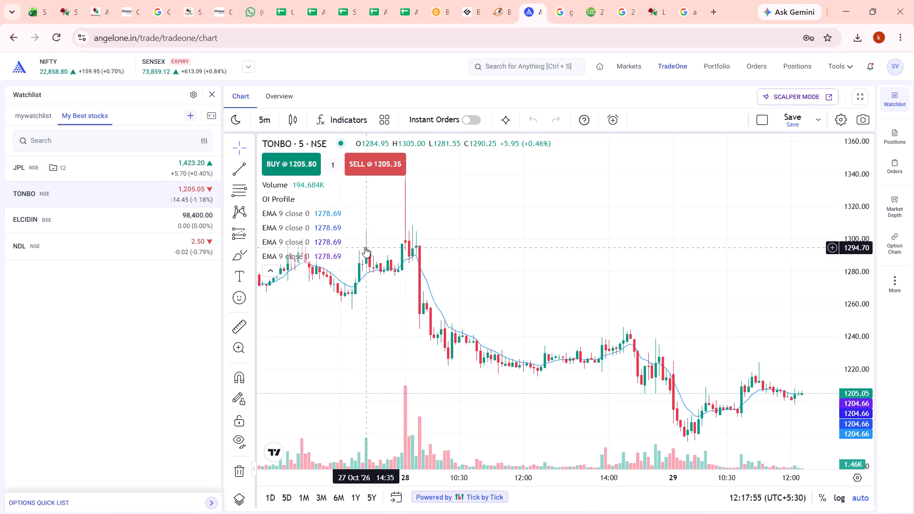
scroll(370, 315, right, 1)
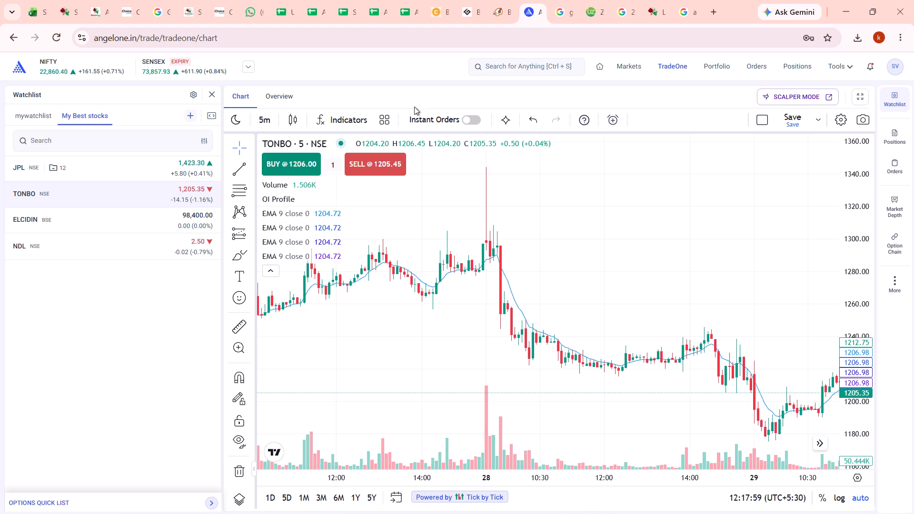
Open the equity portfolio holdings and examine the JPL holding's 5-minute price chart.
click(619, 61)
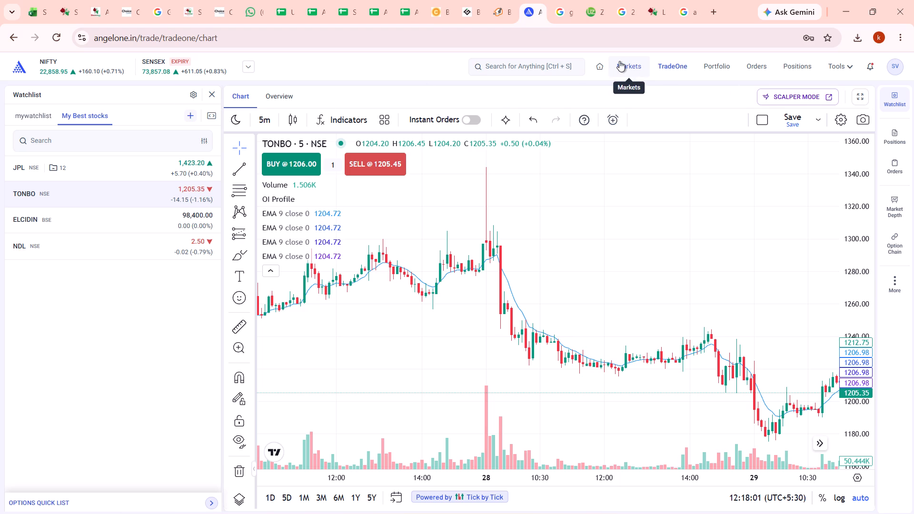
click(716, 65)
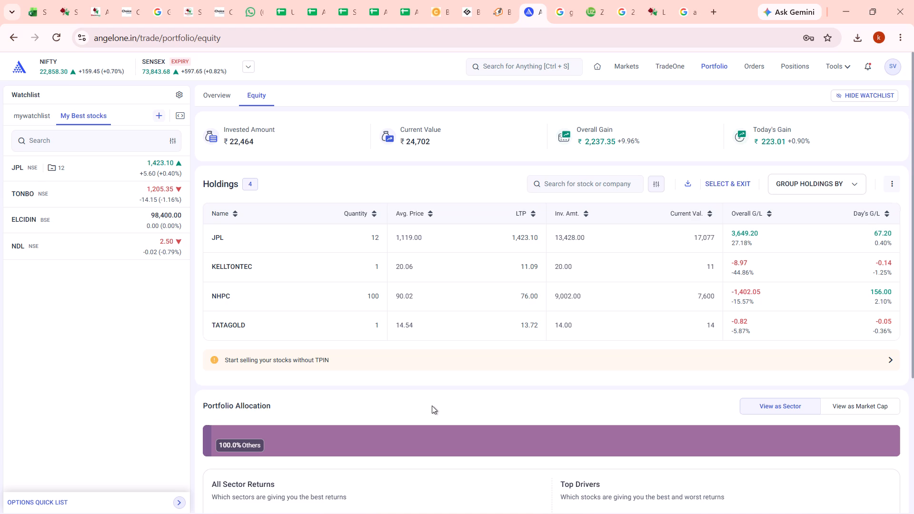
click(473, 230)
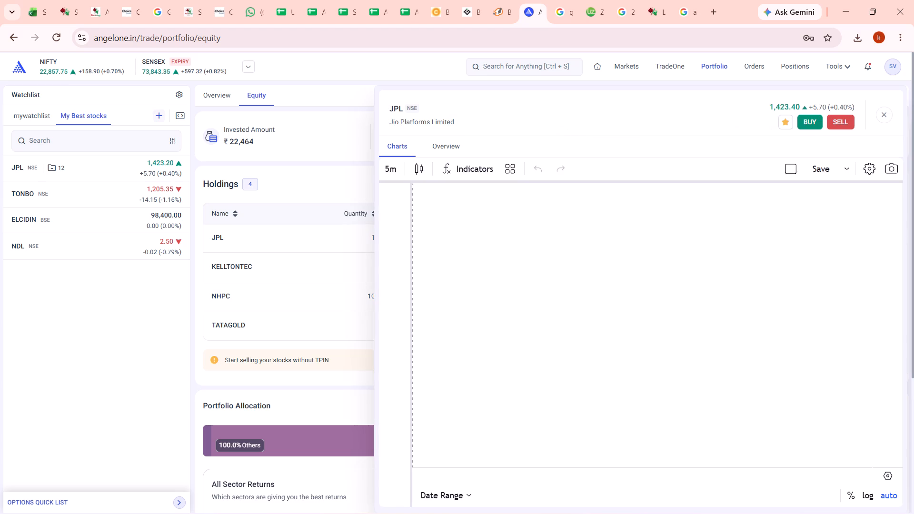
scroll(632, 324, left, 1)
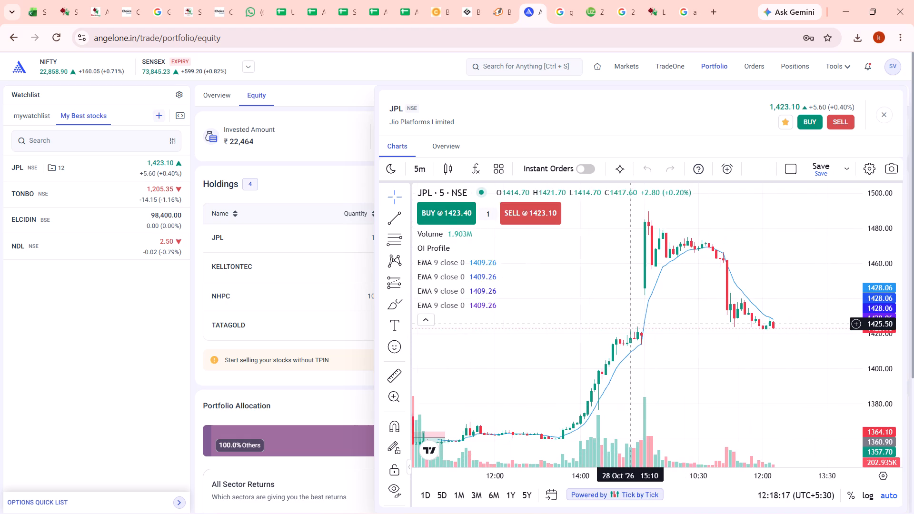
scroll(632, 324, left, 1)
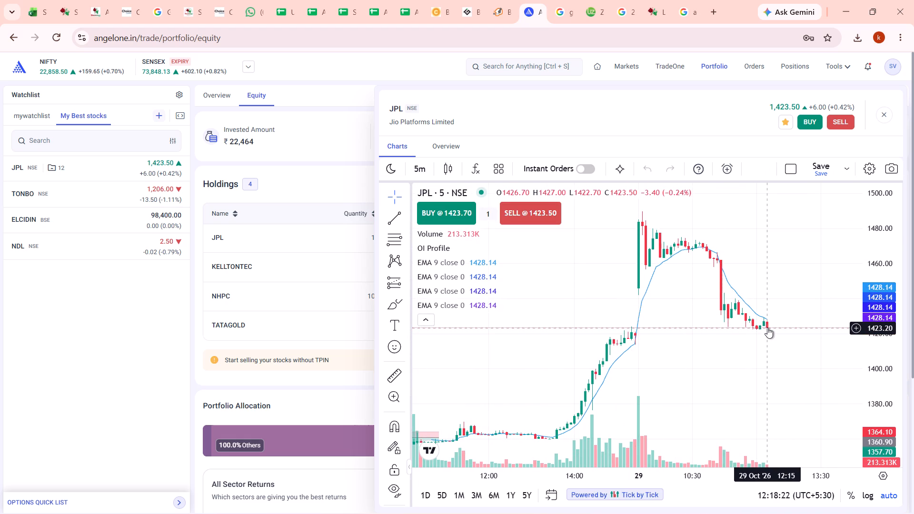
Examine the most recent price movement on the JPL 5-minute chart, and close the chart to return to the equity holdings.
scroll(767, 327, left, 1)
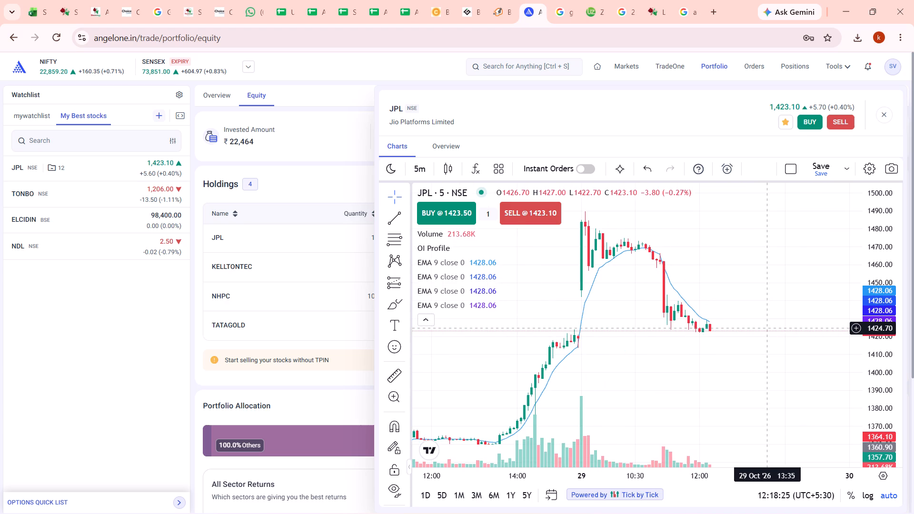
scroll(767, 327, left, 1)
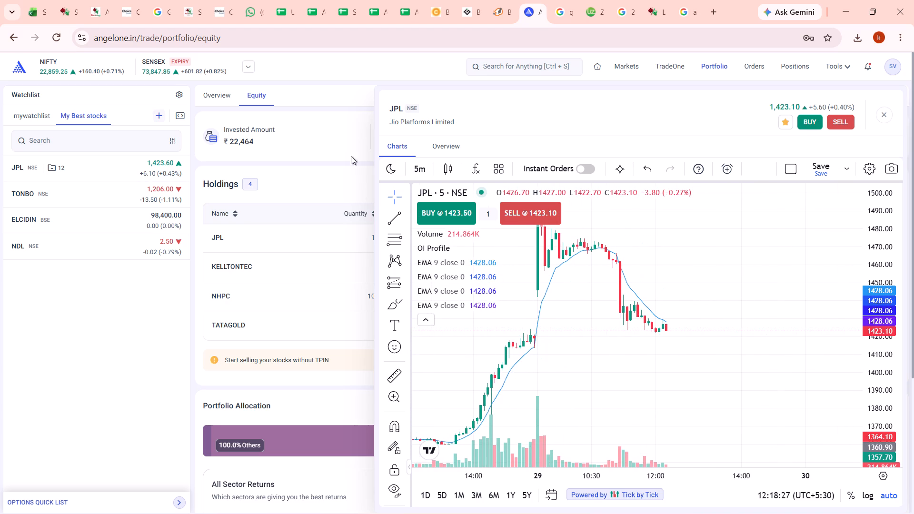
click(886, 109)
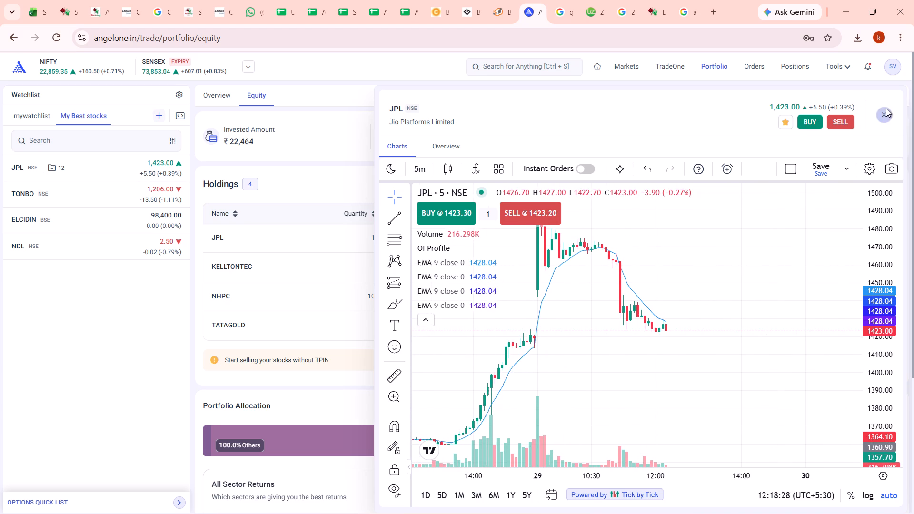